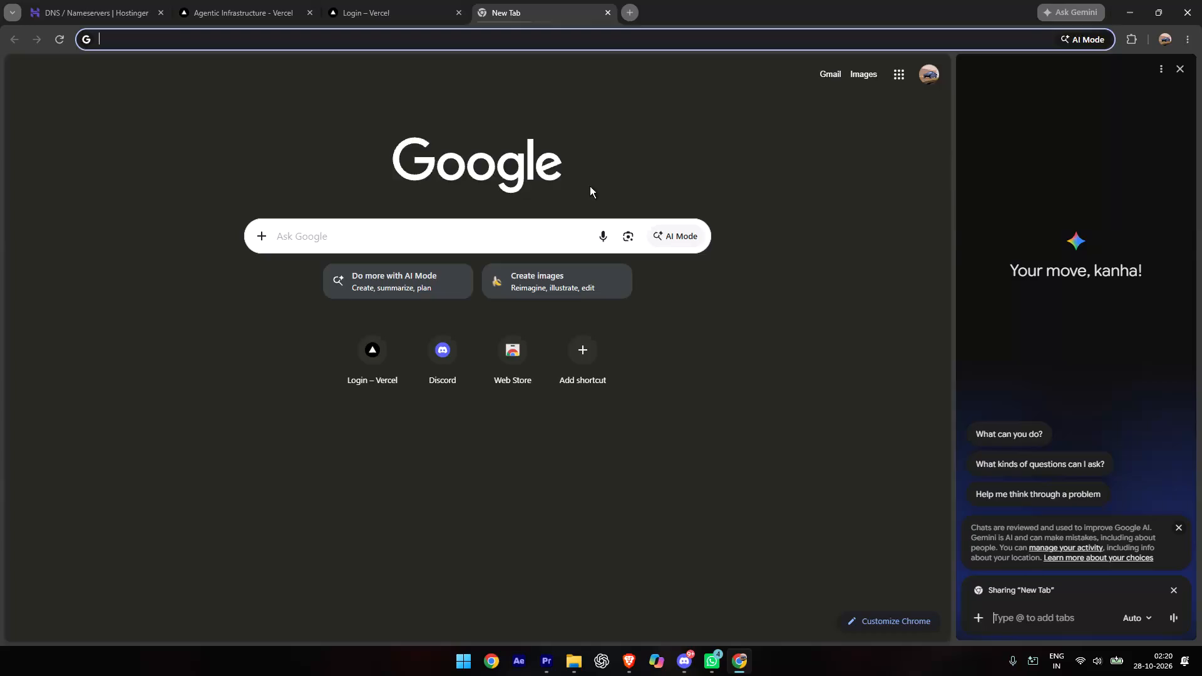
Open the Kanha portfolio website in the new tab through its personal .com domain.
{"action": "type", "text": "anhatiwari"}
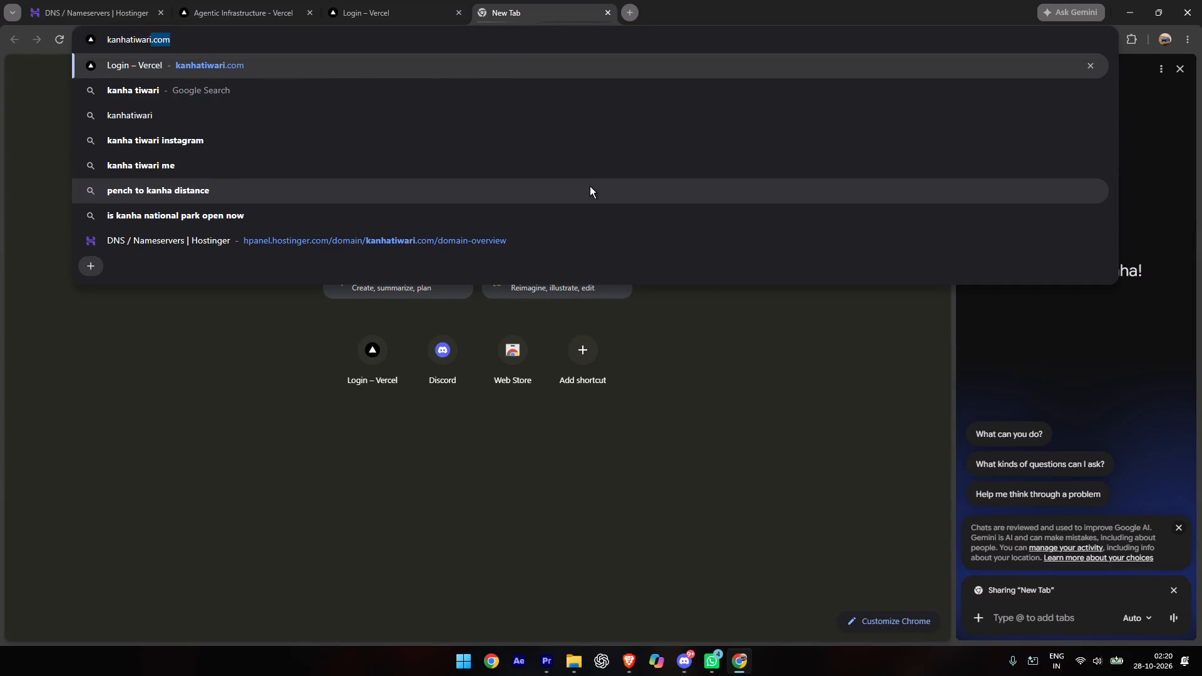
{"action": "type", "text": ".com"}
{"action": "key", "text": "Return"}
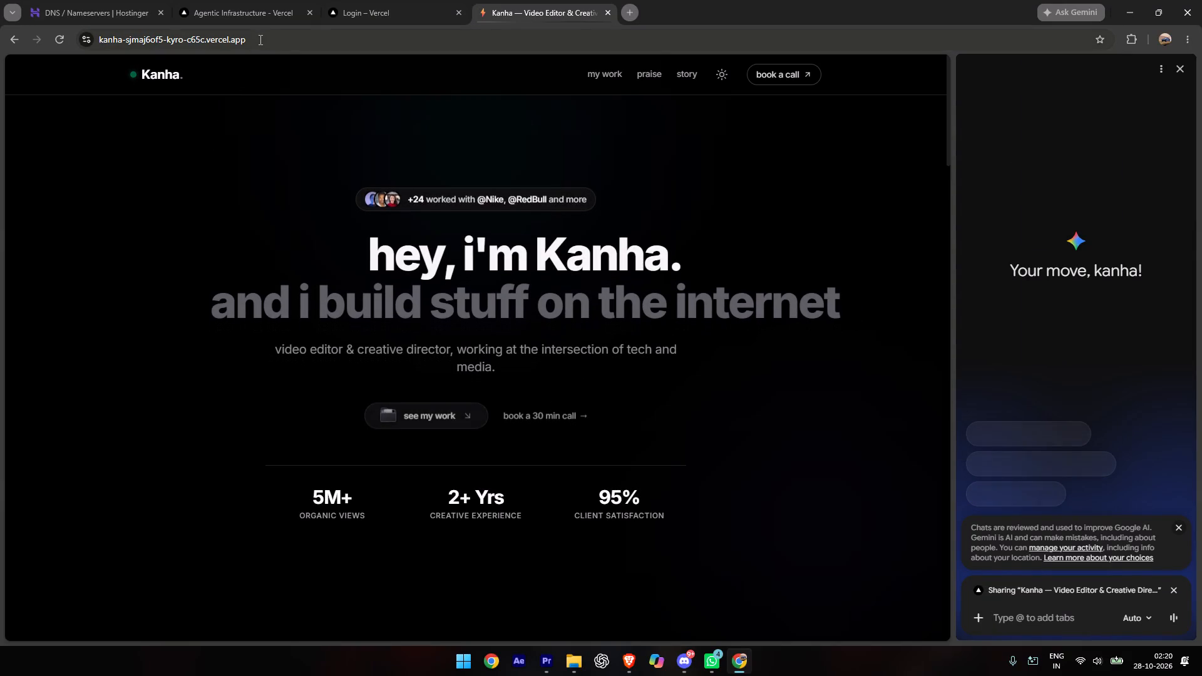
Check the loaded site's address and close the Gemini side panel beside the page.
{"action": "left_click_drag", "start_coordinate": [259, 39], "coordinate": [252, 64]}
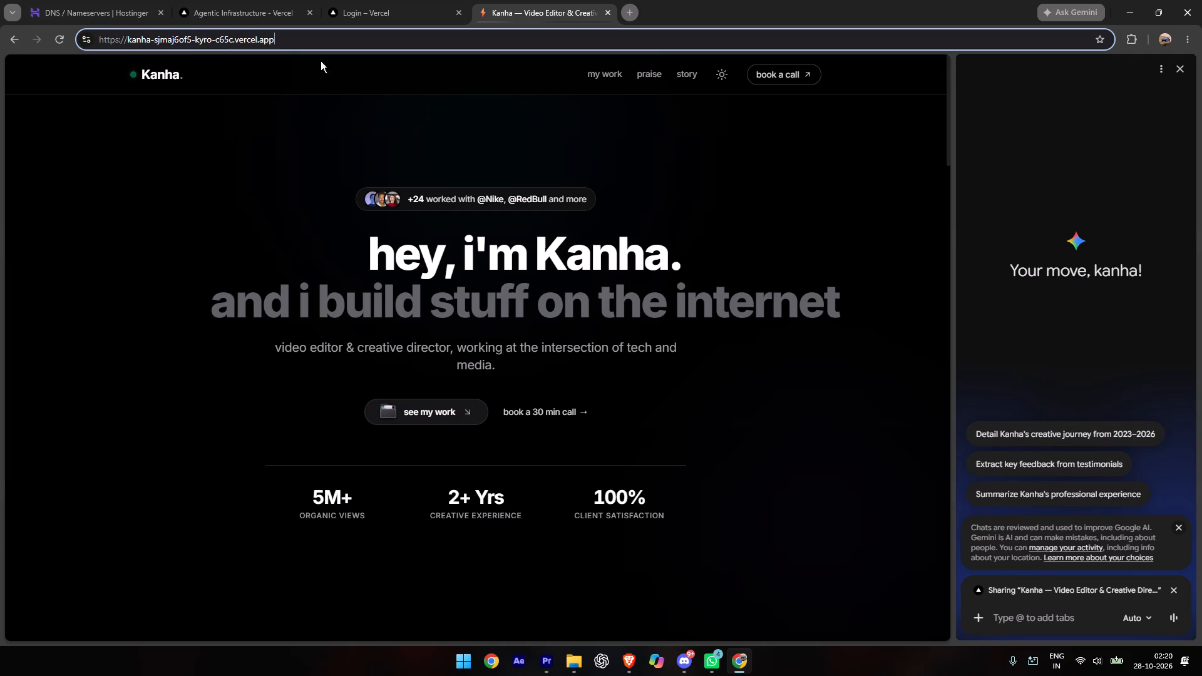
{"action": "left_click", "coordinate": [323, 37]}
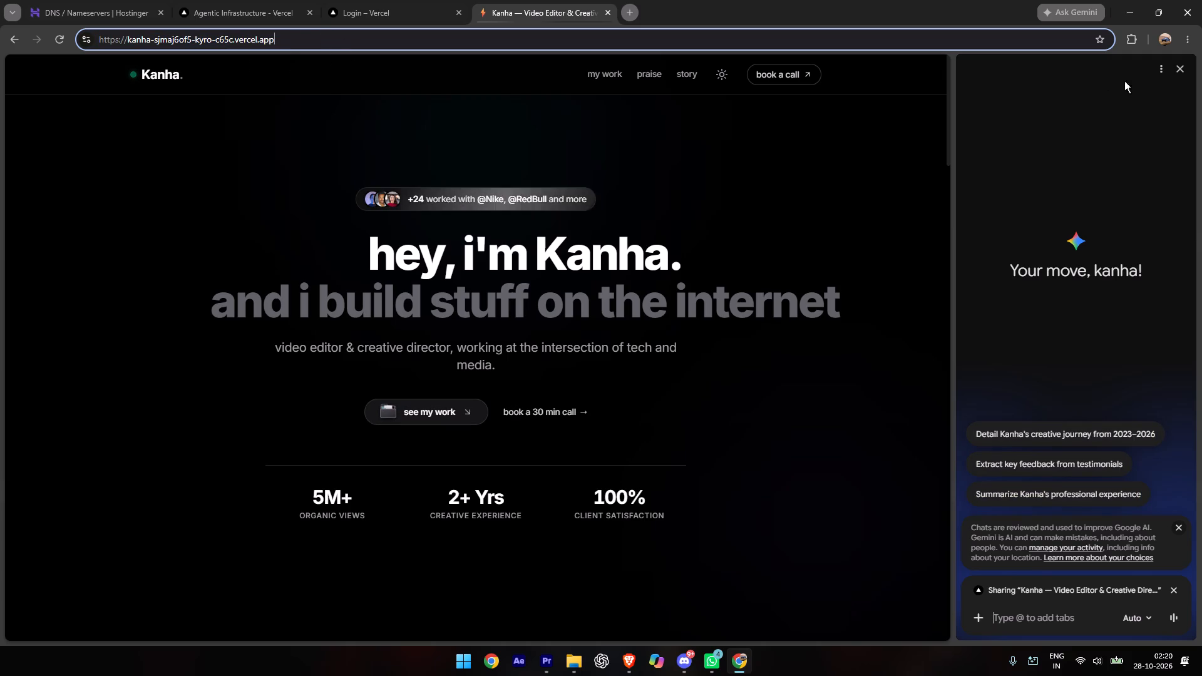
{"action": "left_click", "coordinate": [1184, 64]}
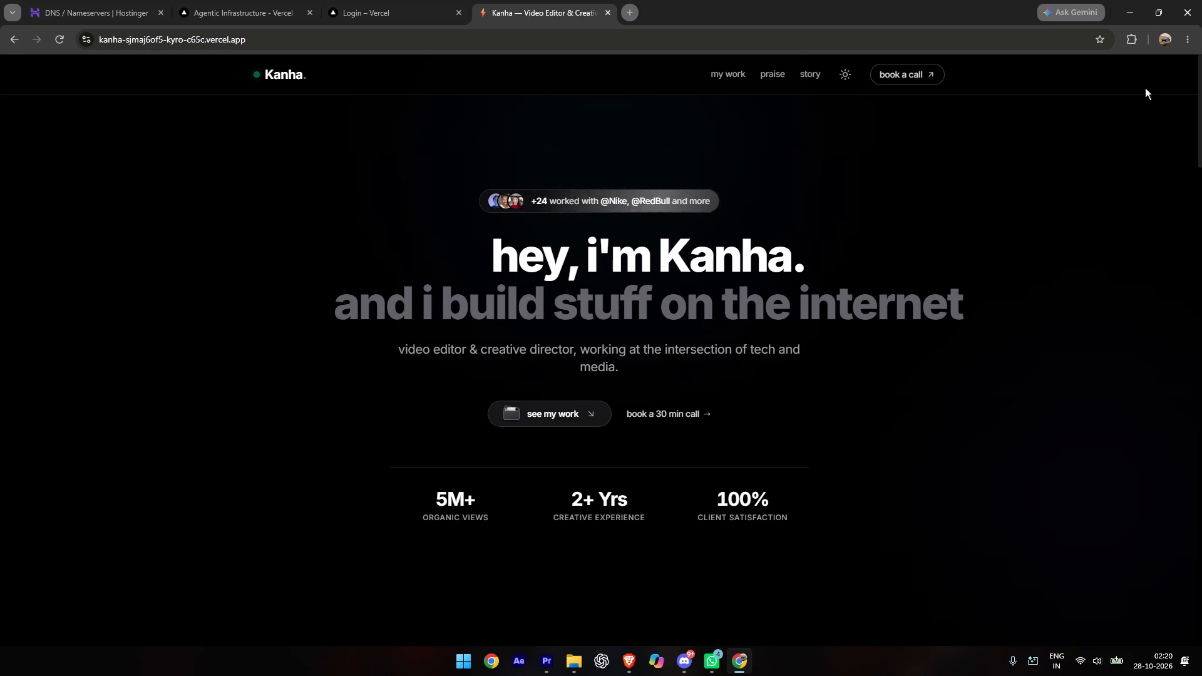
Look through the whole homepage down to the contact card and footer, then return to the client badge above the headline.
{"action": "left_click_drag", "start_coordinate": [1201, 117], "coordinate": [1201, 147]}
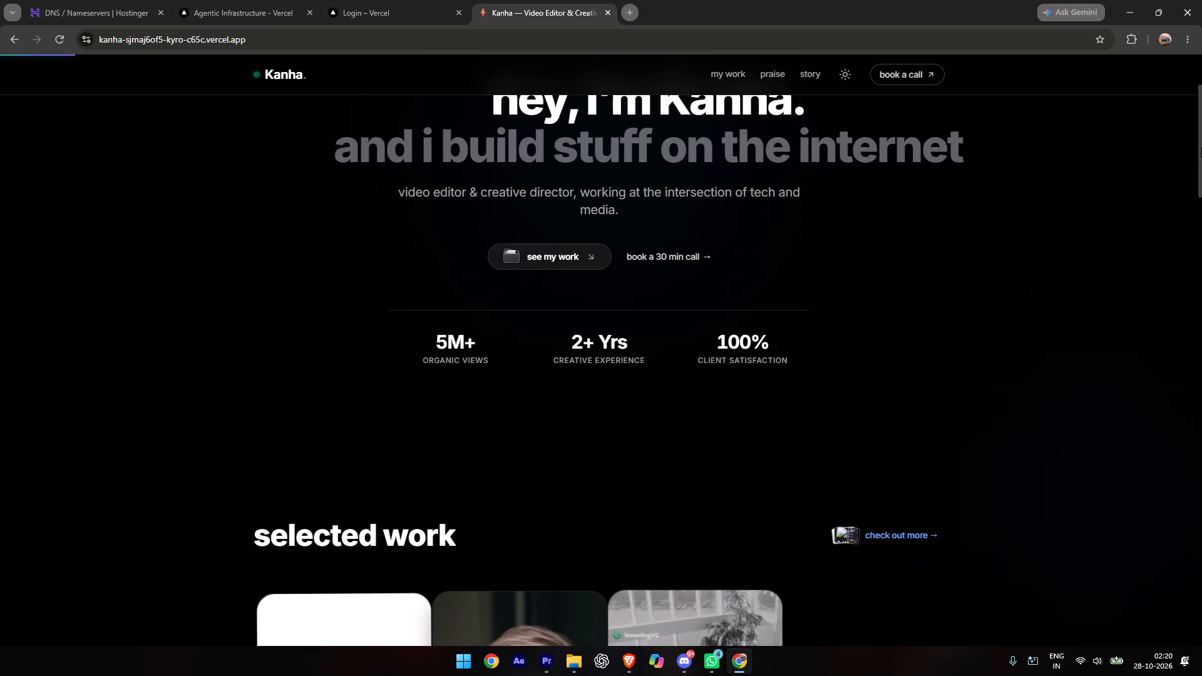
{"action": "left_click_drag", "start_coordinate": [1201, 147], "coordinate": [1201, 183]}
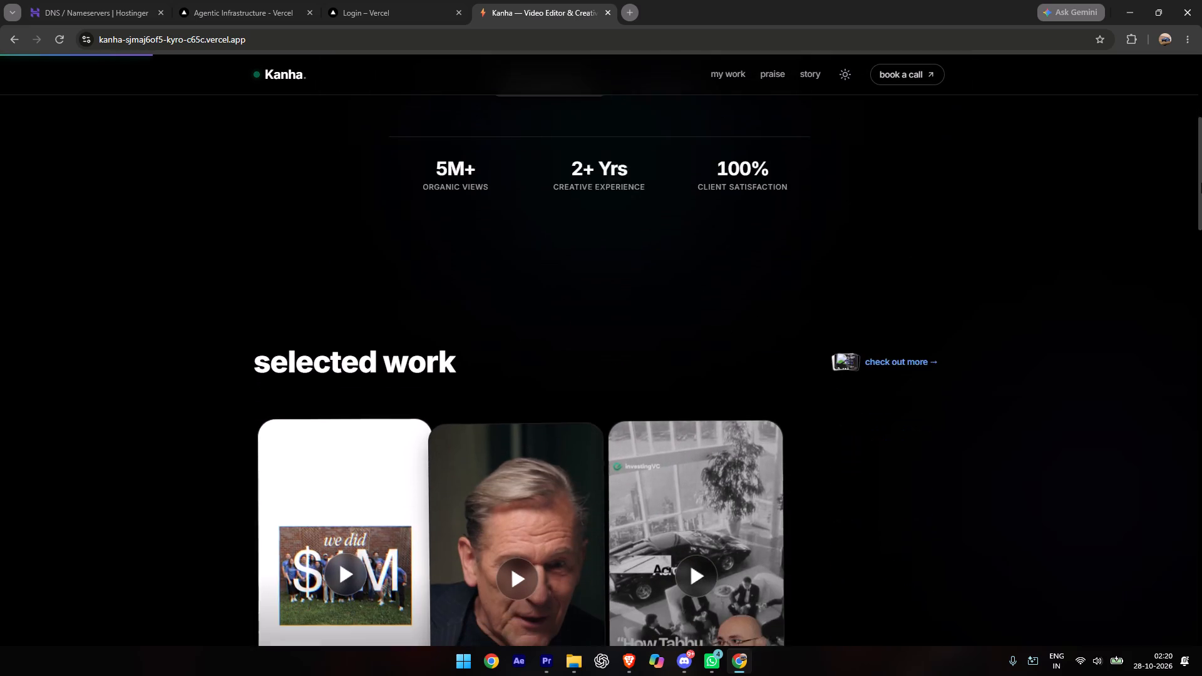
{"action": "left_click_drag", "start_coordinate": [1201, 183], "coordinate": [1201, 299]}
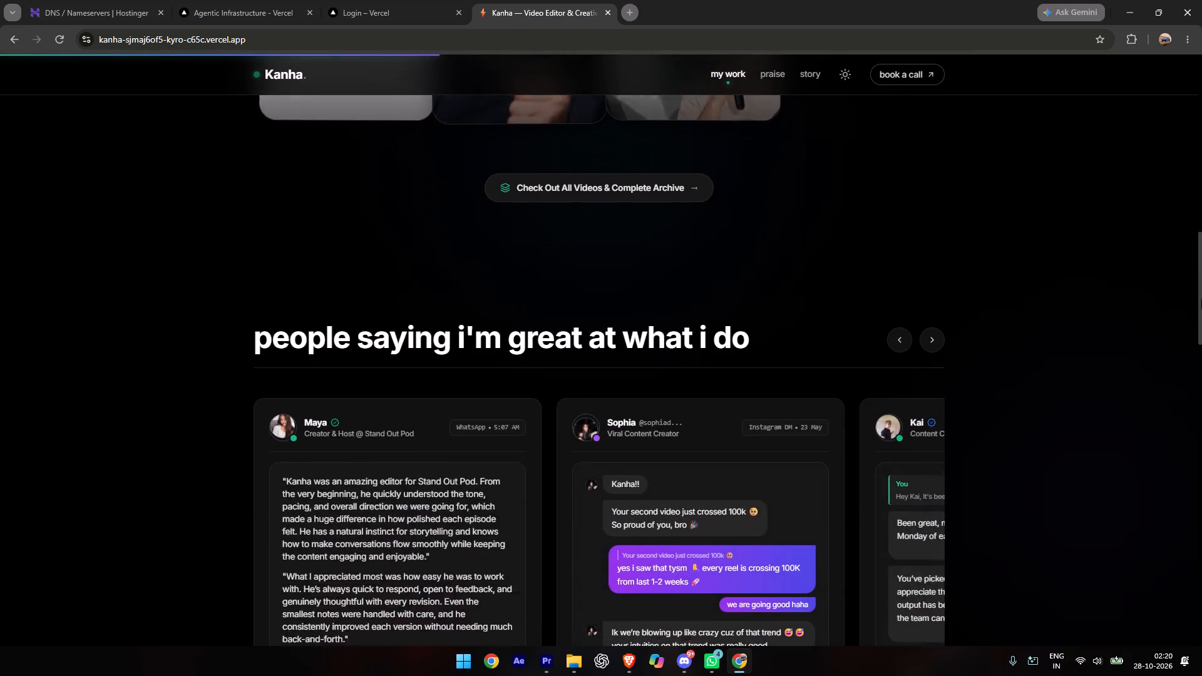
{"action": "left_click_drag", "start_coordinate": [1201, 299], "coordinate": [1201, 467]}
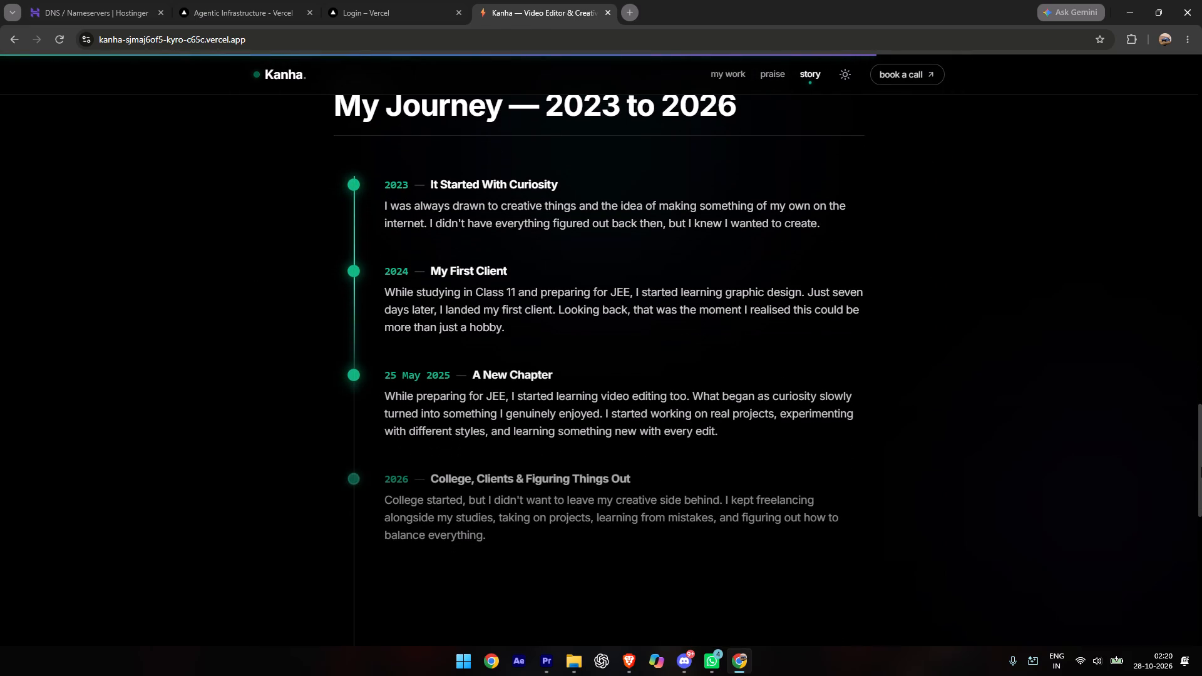
{"action": "left_click_drag", "start_coordinate": [1201, 467], "coordinate": [1201, 498]}
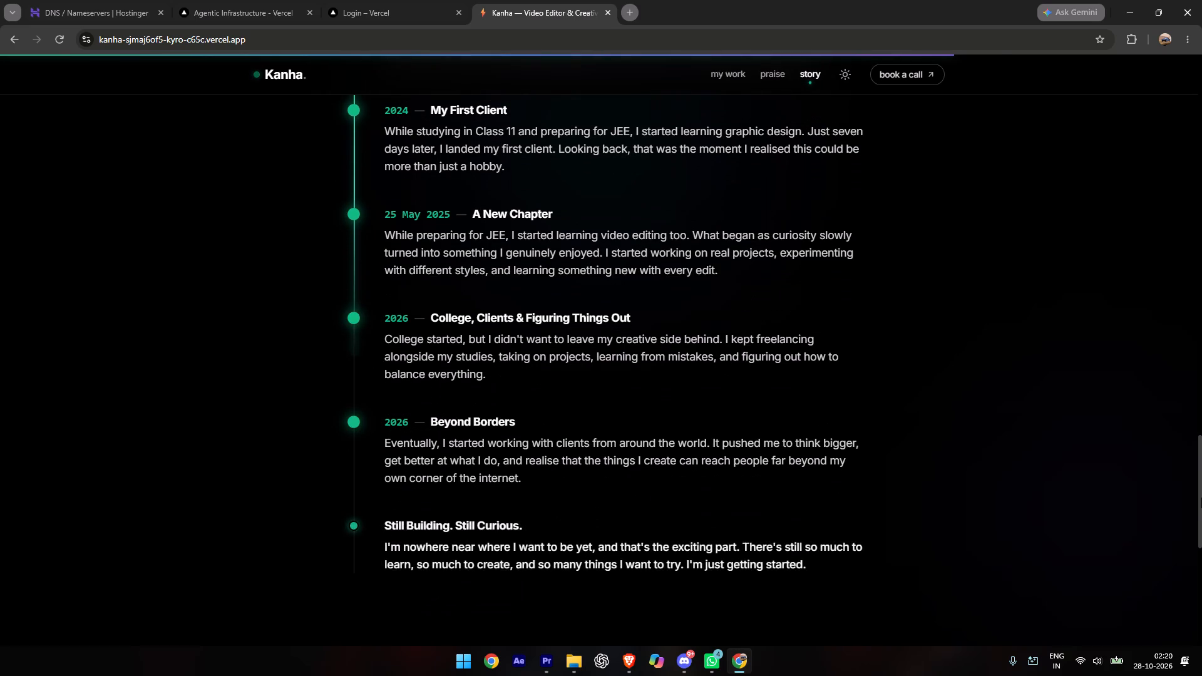
{"action": "left_click_drag", "start_coordinate": [1201, 498], "coordinate": [1201, 595]}
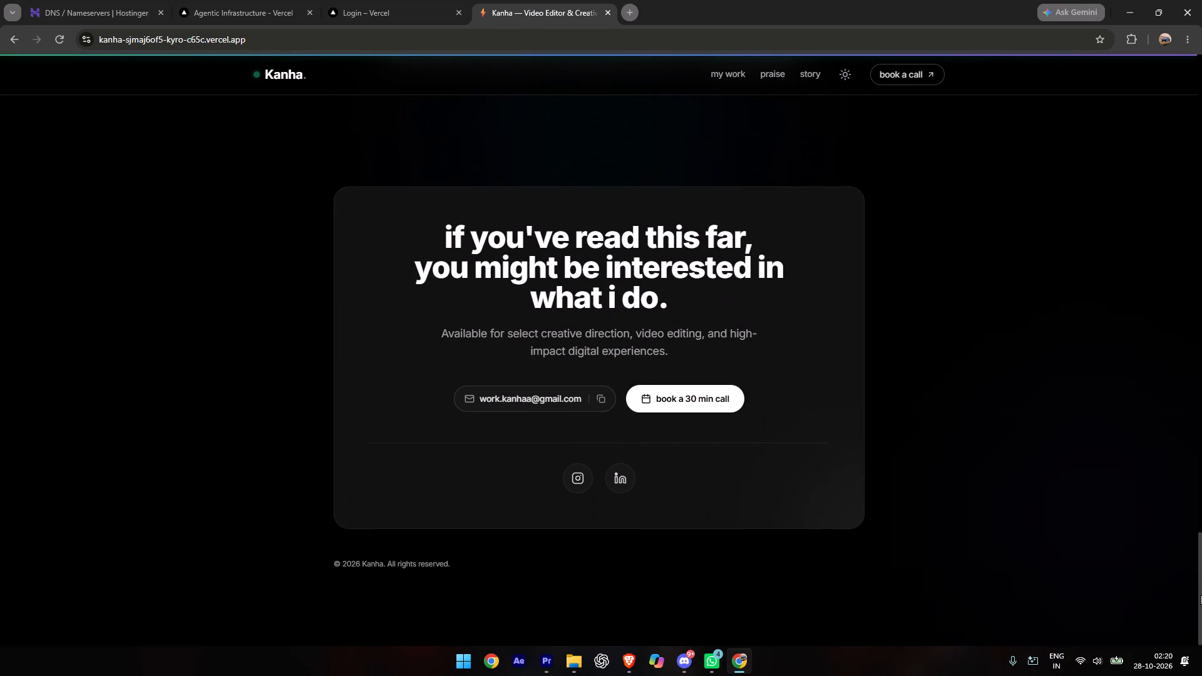
{"action": "left_click_drag", "start_coordinate": [1201, 595], "coordinate": [1201, 615]}
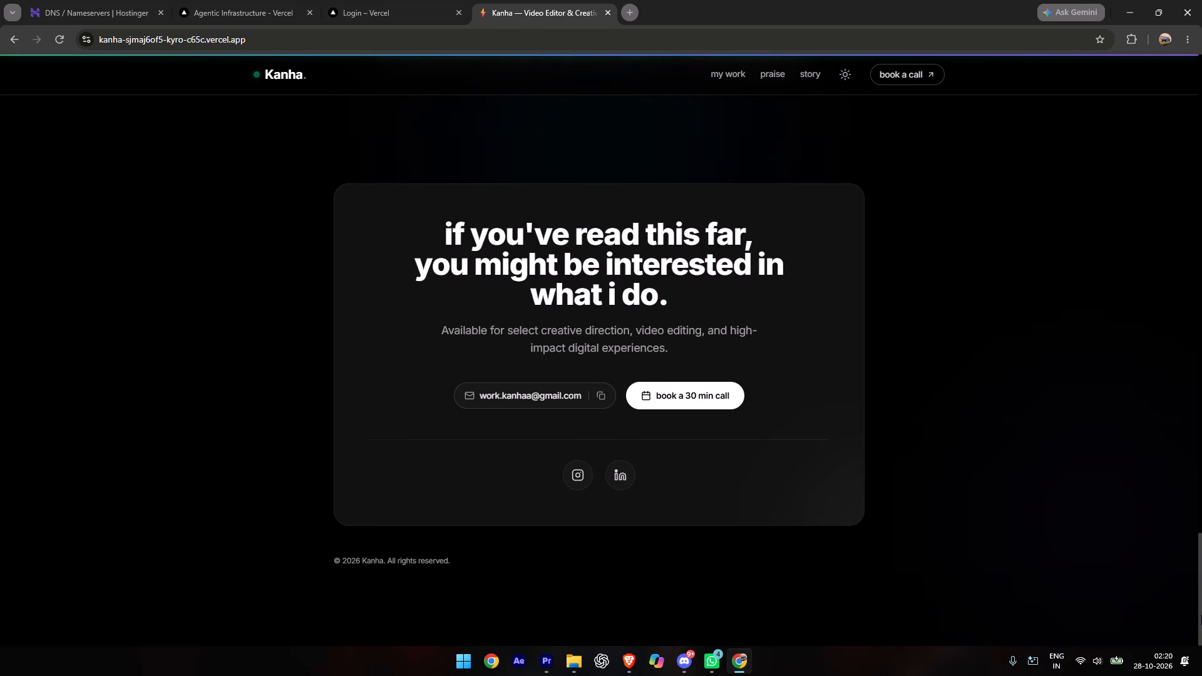
{"action": "left_click_drag", "start_coordinate": [1201, 615], "coordinate": [1132, 443]}
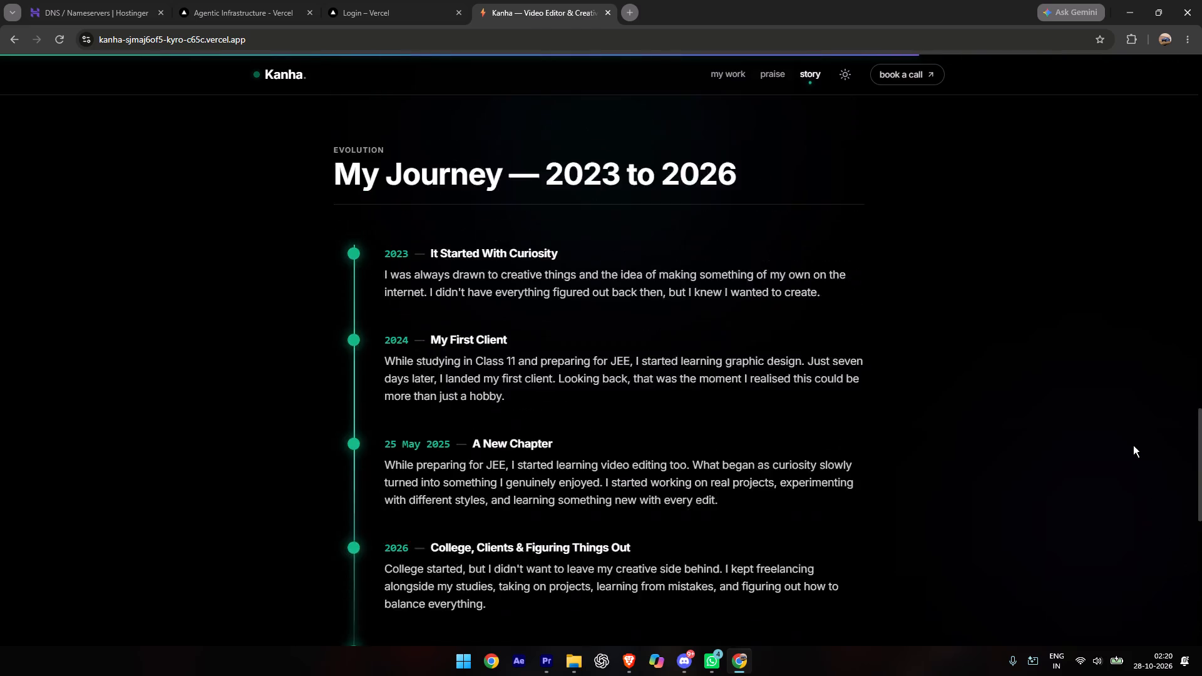
{"action": "left_click_drag", "start_coordinate": [1132, 443], "coordinate": [1102, 380]}
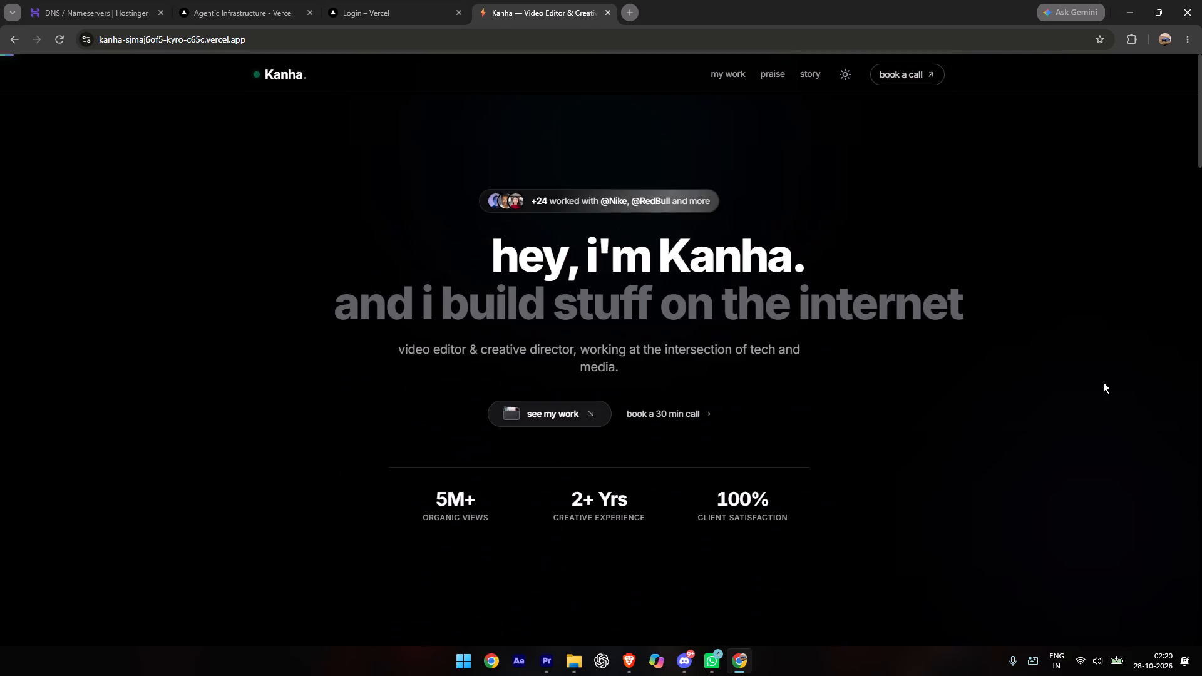
{"action": "left_click_drag", "start_coordinate": [1102, 380], "coordinate": [1099, 364]}
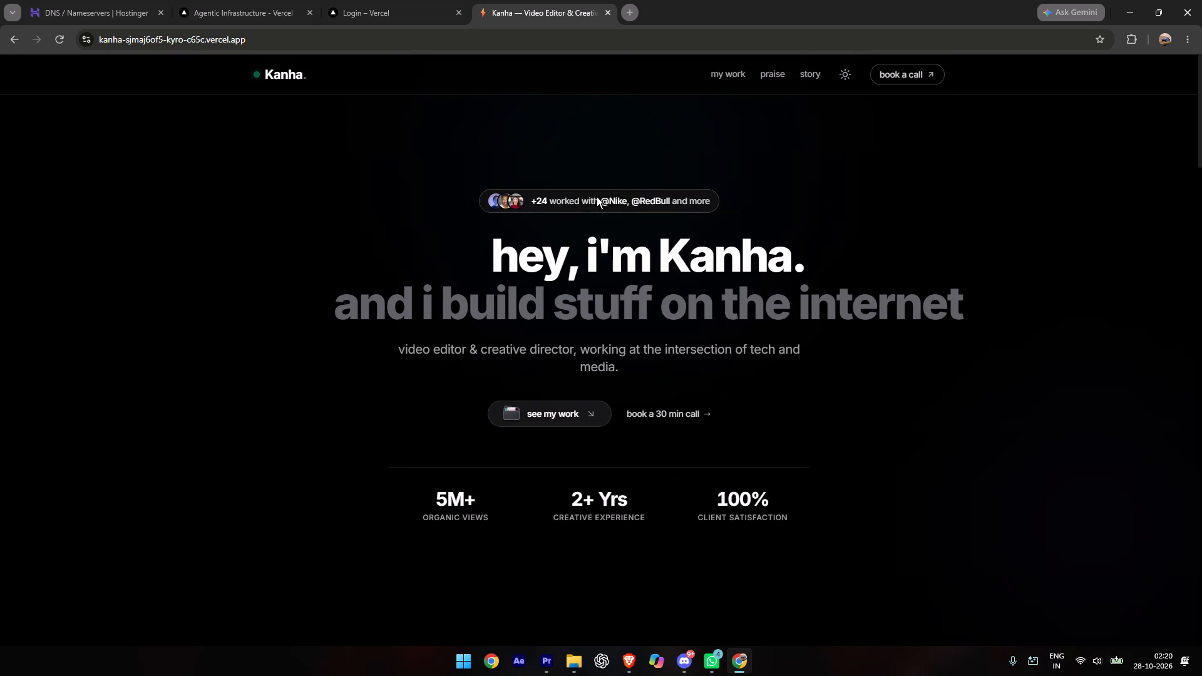
{"action": "left_click_drag", "start_coordinate": [597, 196], "coordinate": [670, 207]}
{"action": "left_click", "coordinate": [649, 223]}
Examine the client testimonial cards in the "people saying i'm great at what i do" section.
{"action": "left_click_drag", "start_coordinate": [1201, 146], "coordinate": [1177, 365]}
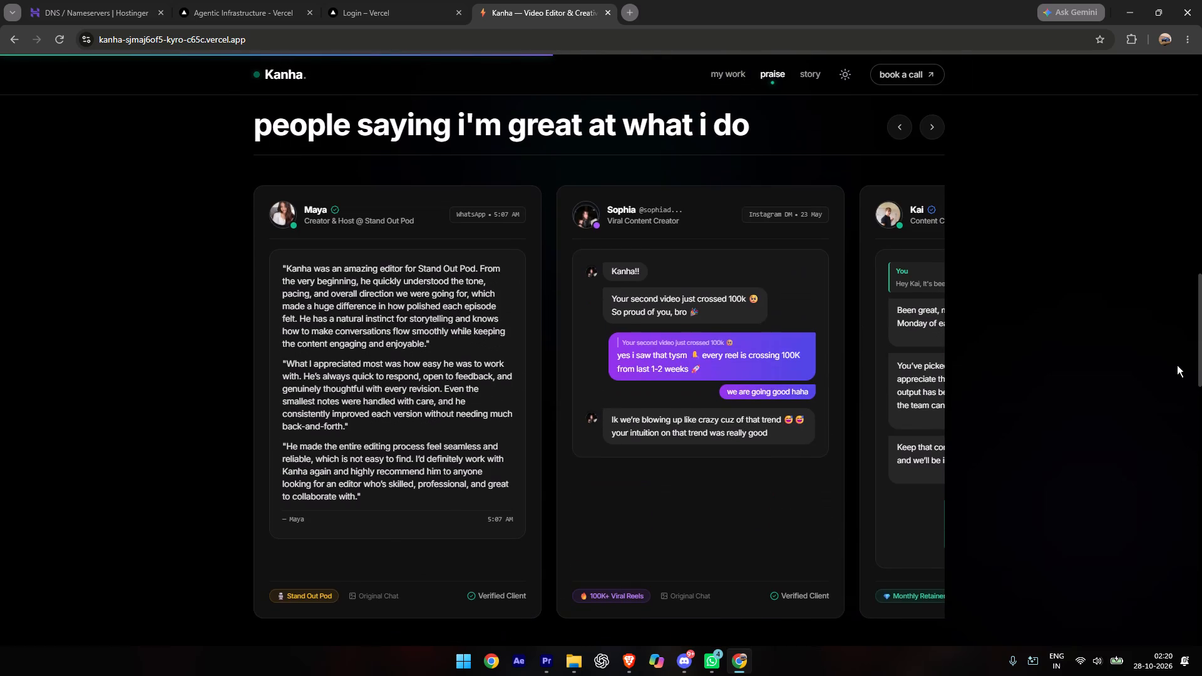
{"action": "left_click_drag", "start_coordinate": [1177, 365], "coordinate": [1175, 365]}
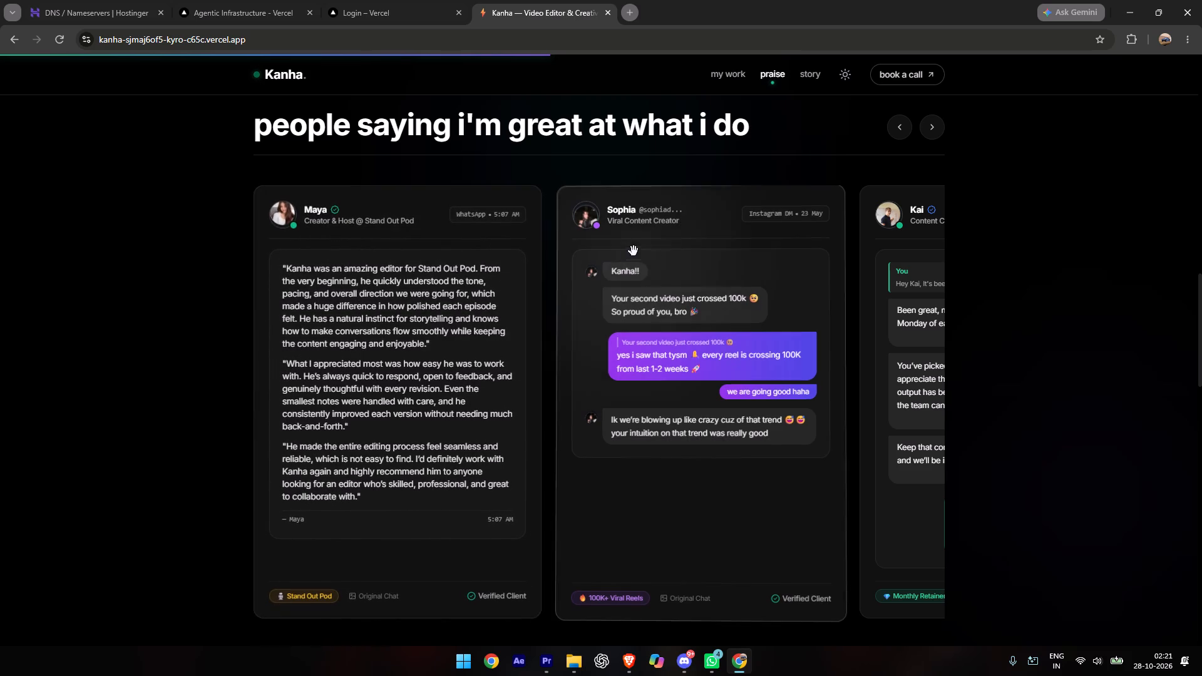
{"action": "scroll", "coordinate": [639, 233], "scroll_direction": "up", "scroll_amount": 1}
{"action": "scroll", "coordinate": [756, 276], "scroll_direction": "down", "scroll_amount": 1}
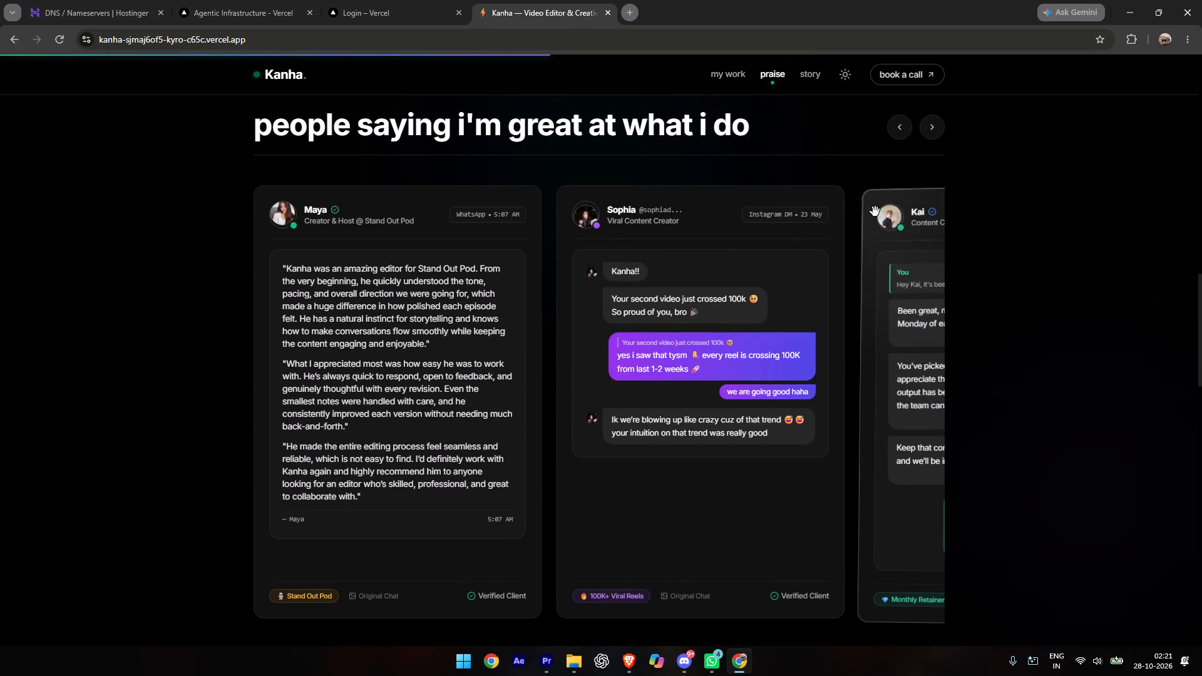
{"action": "left_click", "coordinate": [286, 225]}
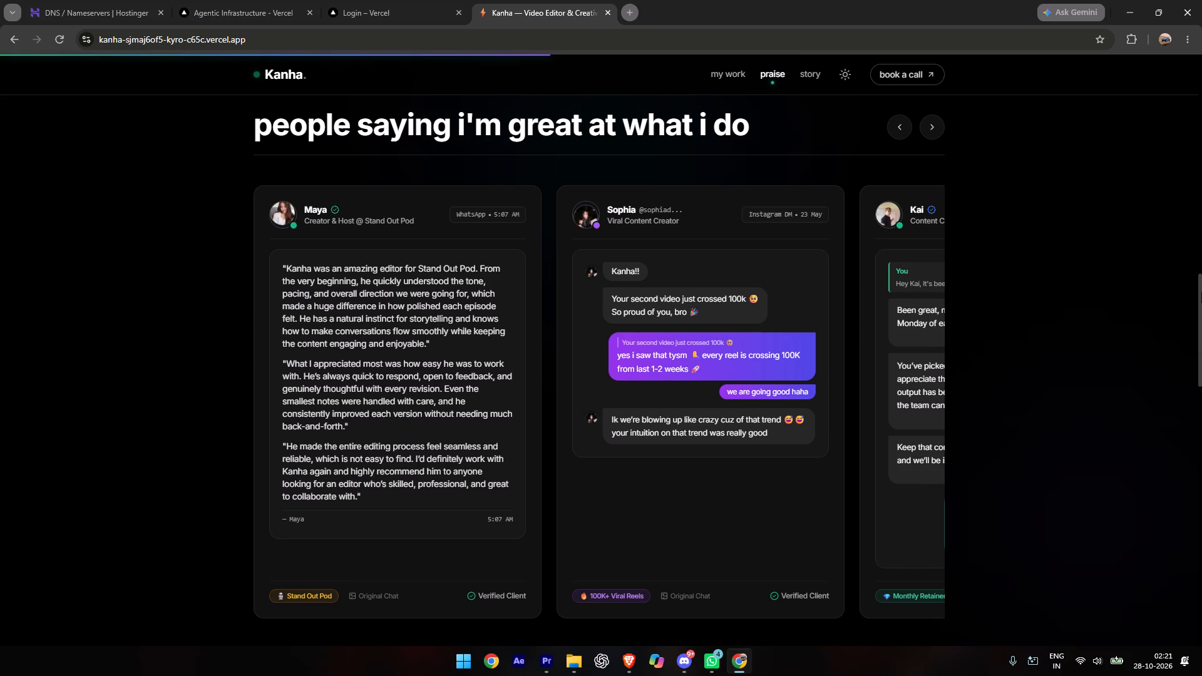
Go back to the "selected work" section and play its first video.
{"action": "left_click_drag", "start_coordinate": [1201, 332], "coordinate": [1161, 250]}
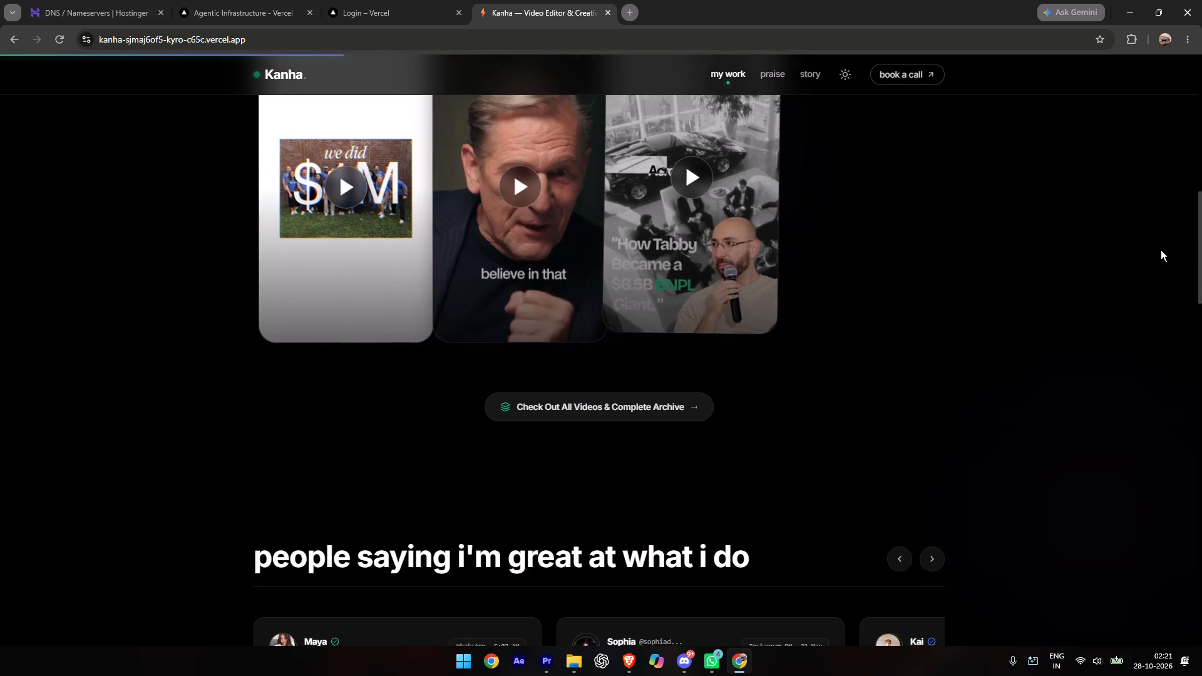
{"action": "left_click_drag", "start_coordinate": [1161, 250], "coordinate": [1126, 209]}
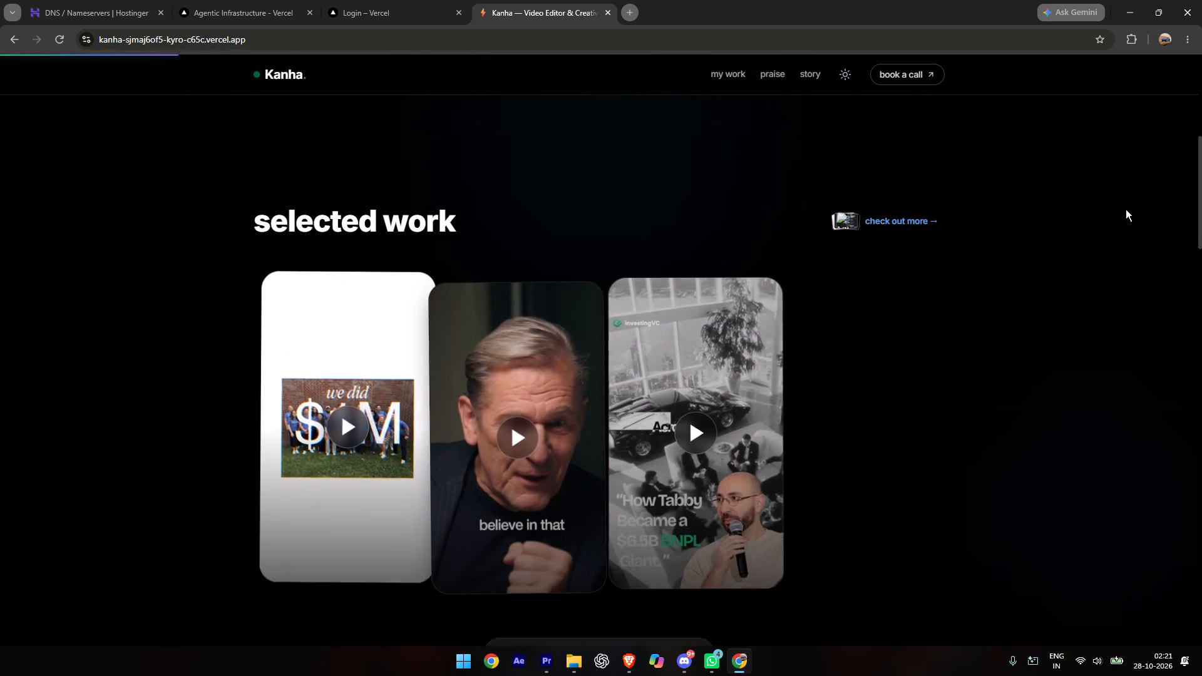
{"action": "left_click_drag", "start_coordinate": [1126, 209], "coordinate": [1126, 210]}
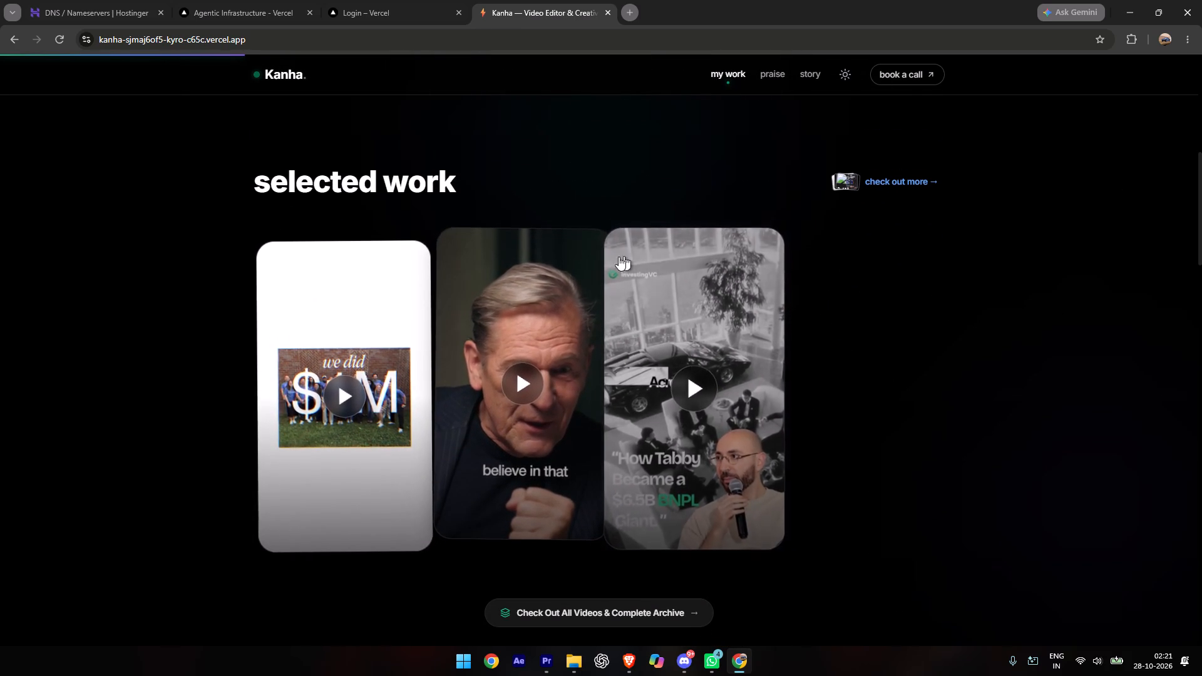
{"action": "left_click", "coordinate": [342, 402]}
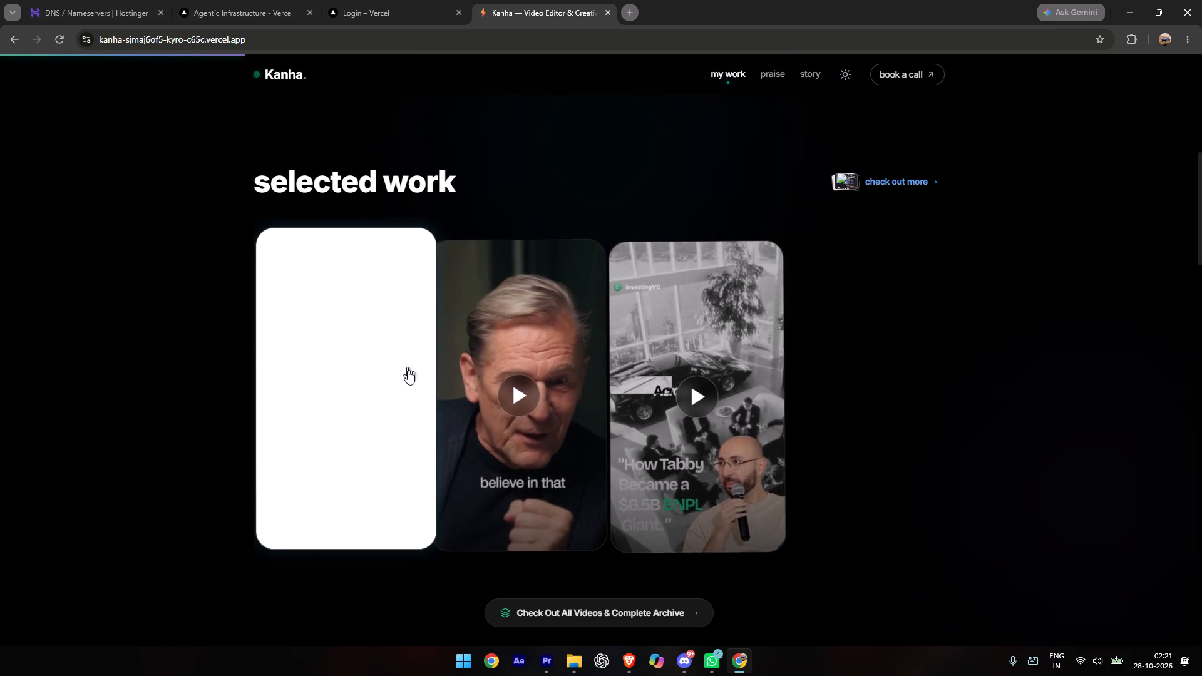
{"action": "left_click", "coordinate": [341, 395]}
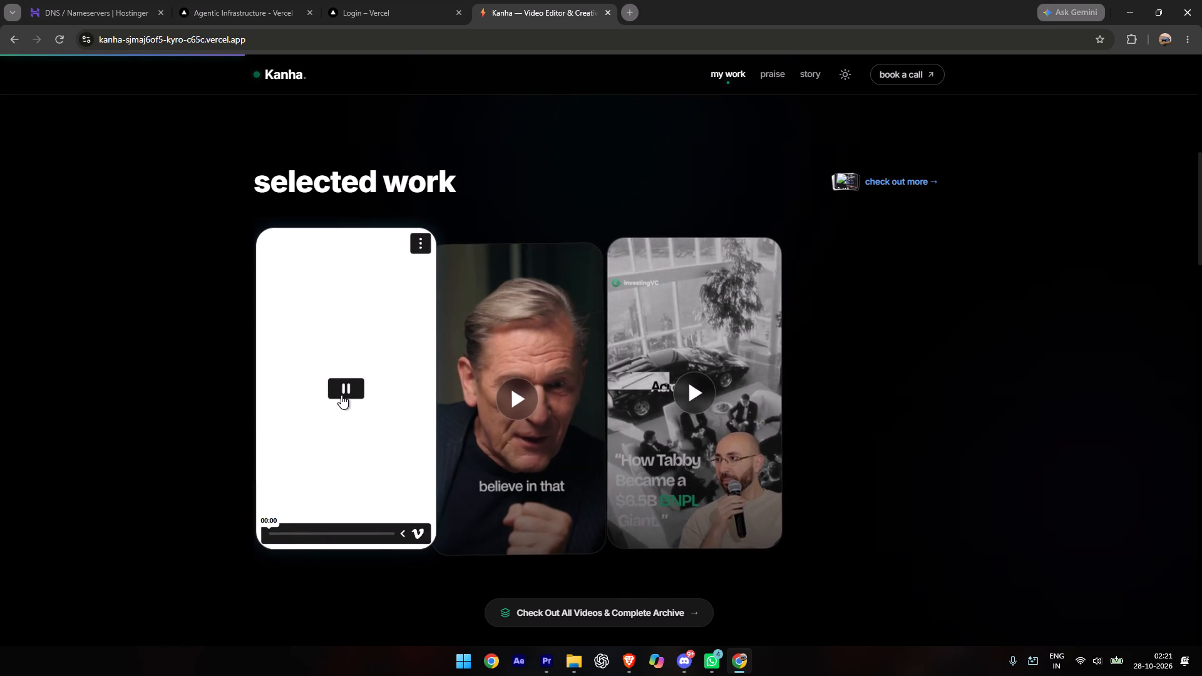
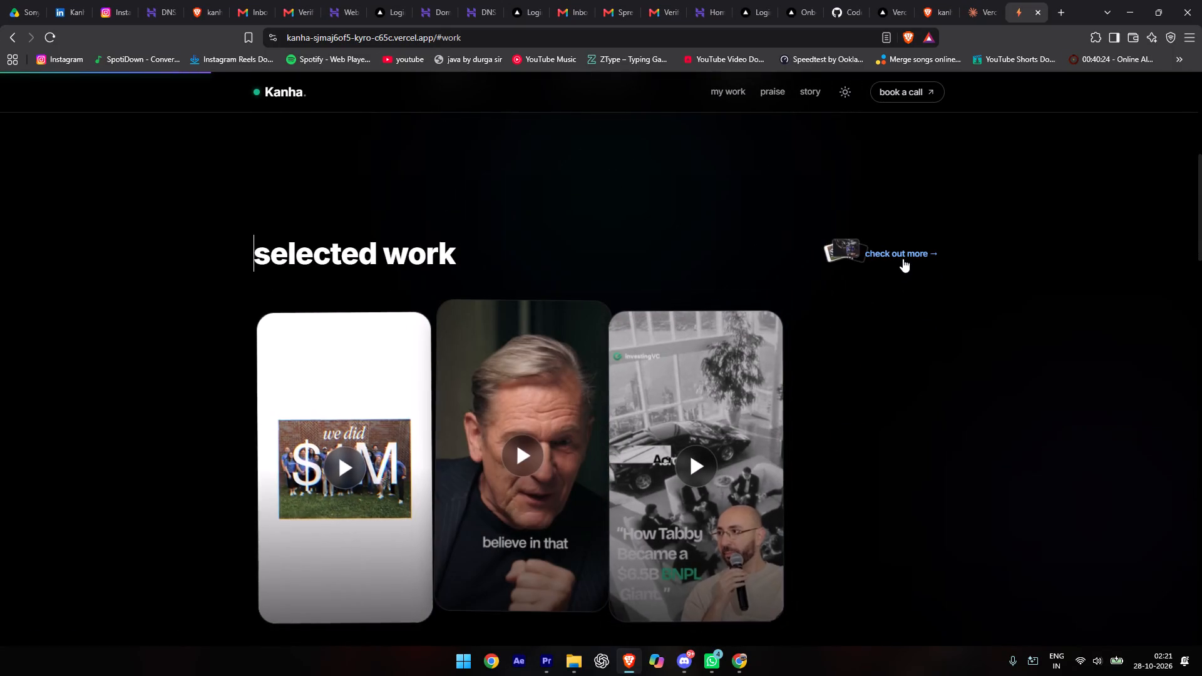
Examine the "hey, i'm Kanha." headline at the top of the homepage and reload the page.
{"action": "scroll", "coordinate": [871, 290], "scroll_direction": "up", "scroll_amount": 1}
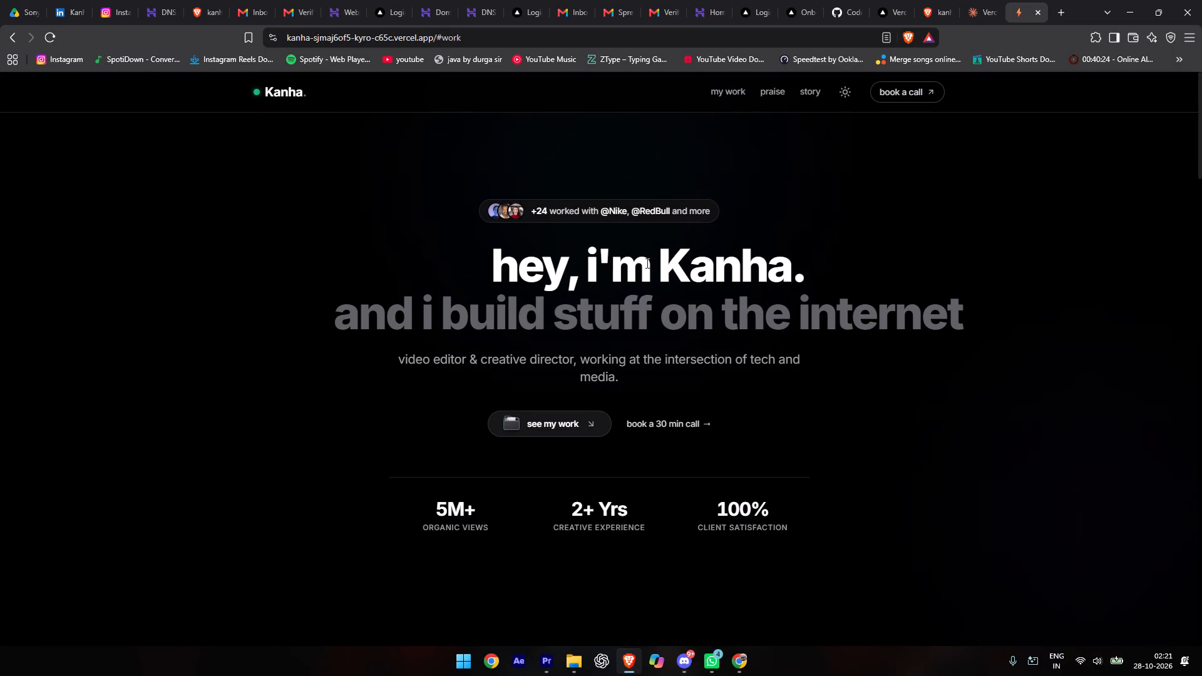
{"action": "left_click_drag", "start_coordinate": [662, 260], "coordinate": [695, 262]}
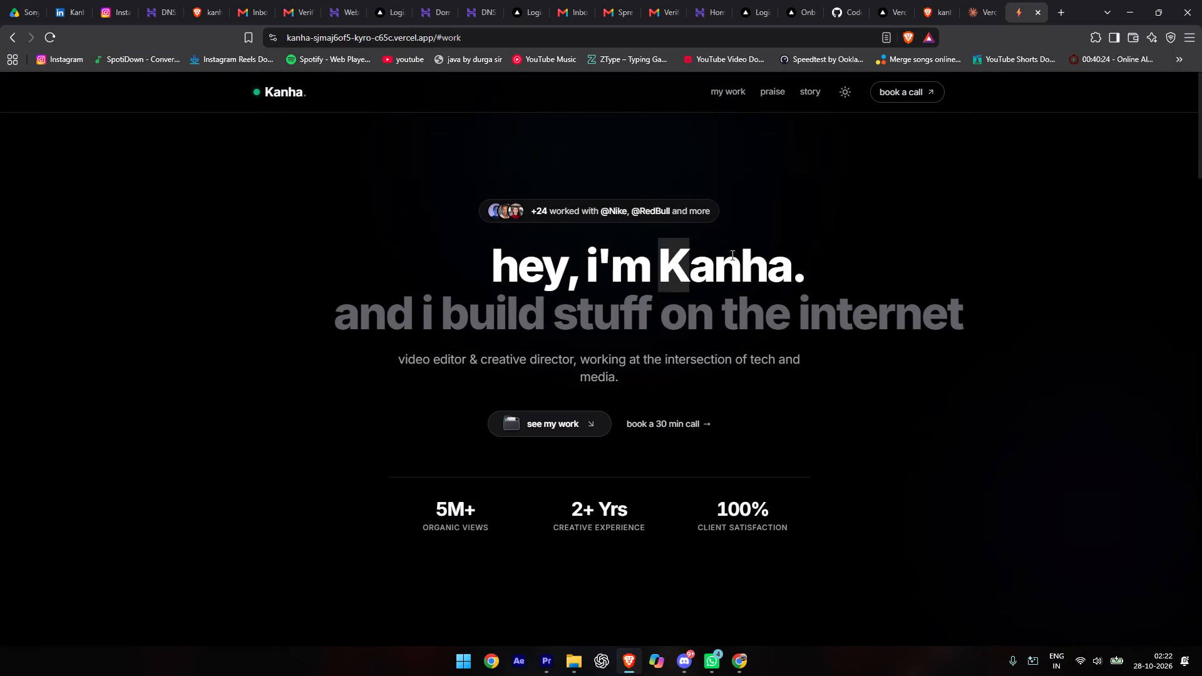
{"action": "left_click", "coordinate": [777, 247]}
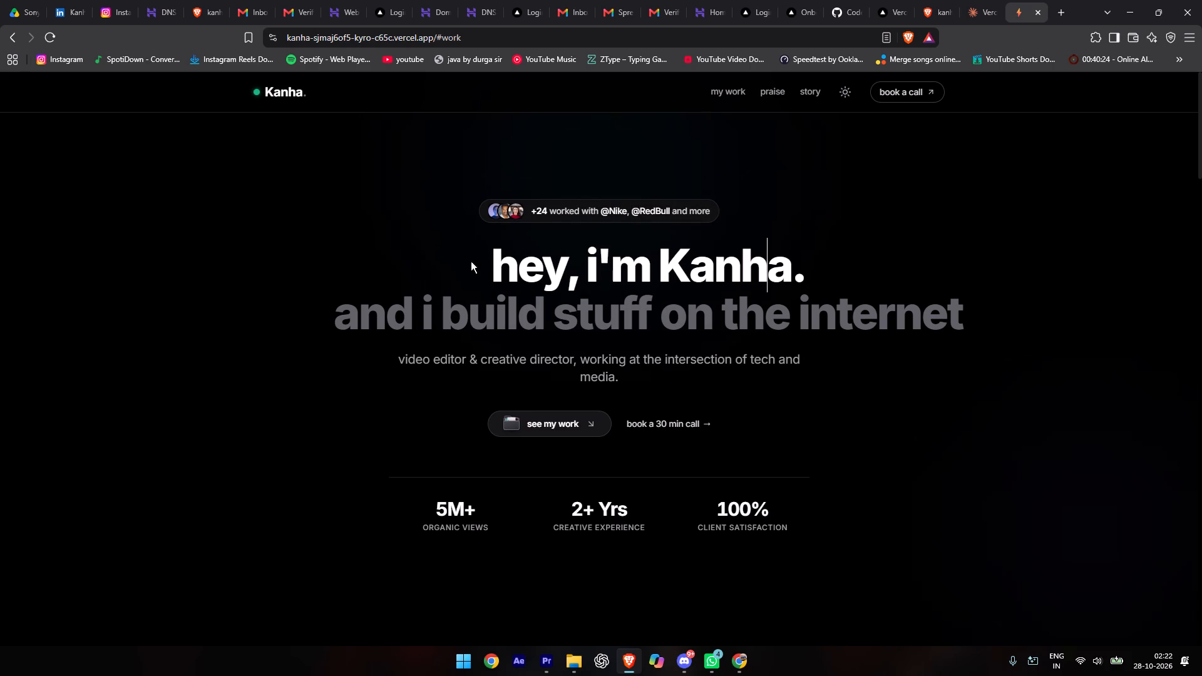
{"action": "left_click_drag", "start_coordinate": [488, 263], "coordinate": [525, 278]}
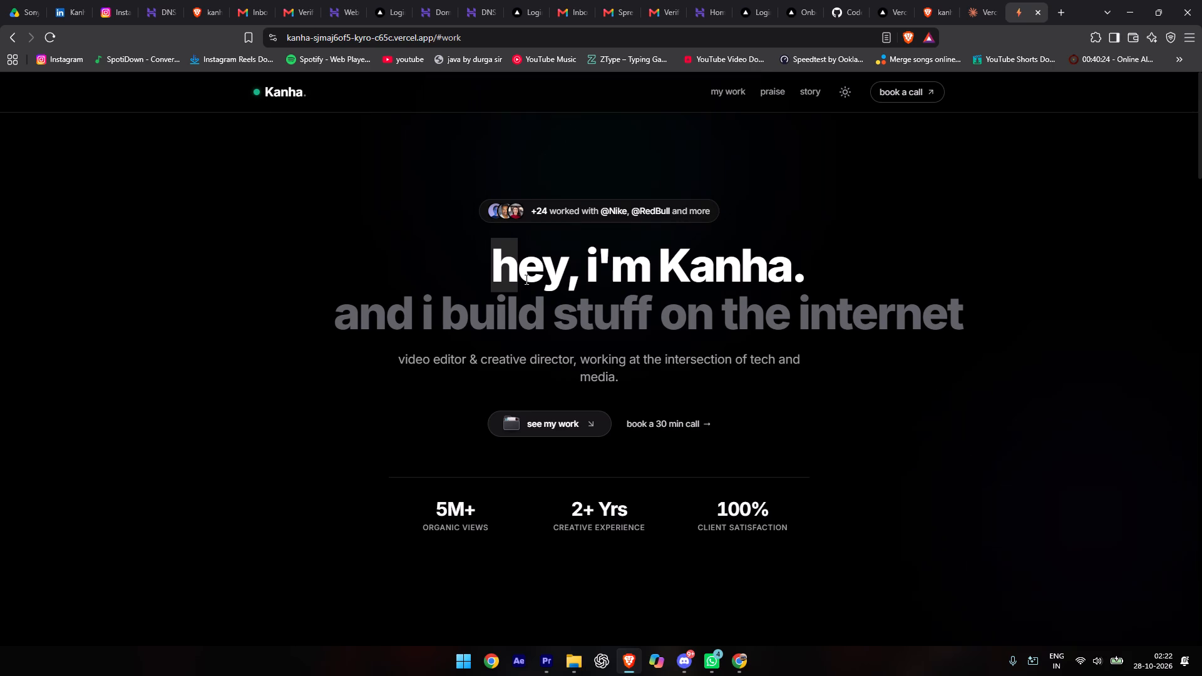
{"action": "left_click", "coordinate": [49, 32]}
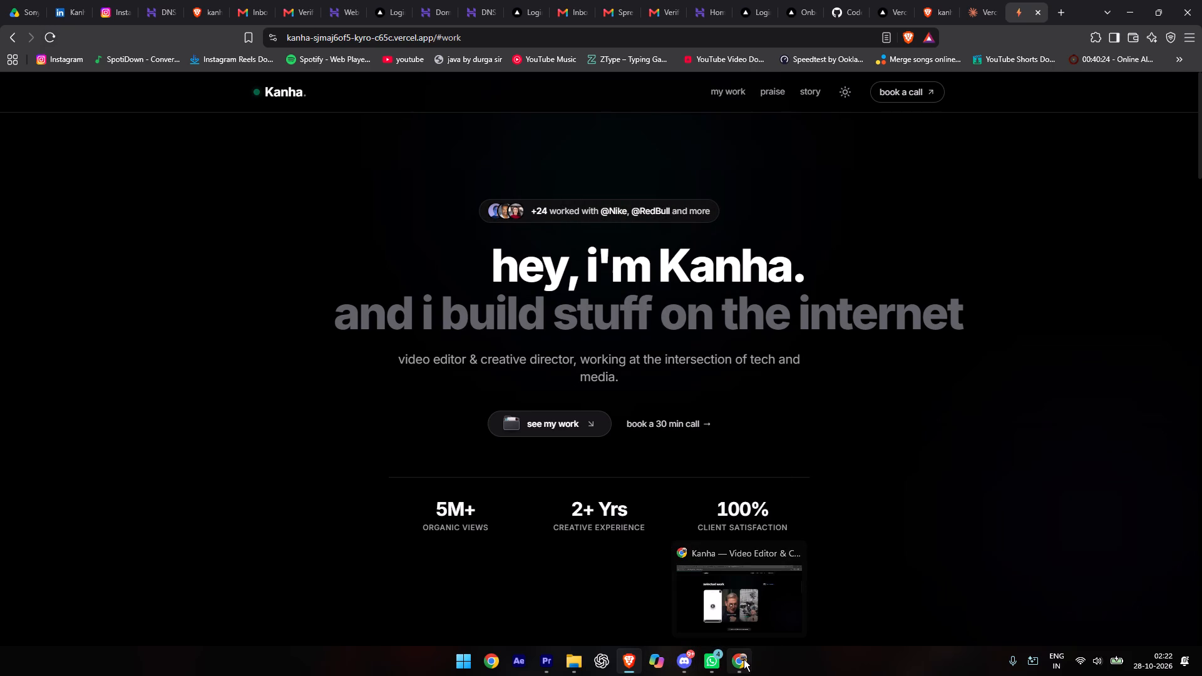
Copy the portfolio page's full address, kanha-sjmaj6of5-kyro-c65c.vercel.app/#work.
{"action": "left_click", "coordinate": [771, 673]}
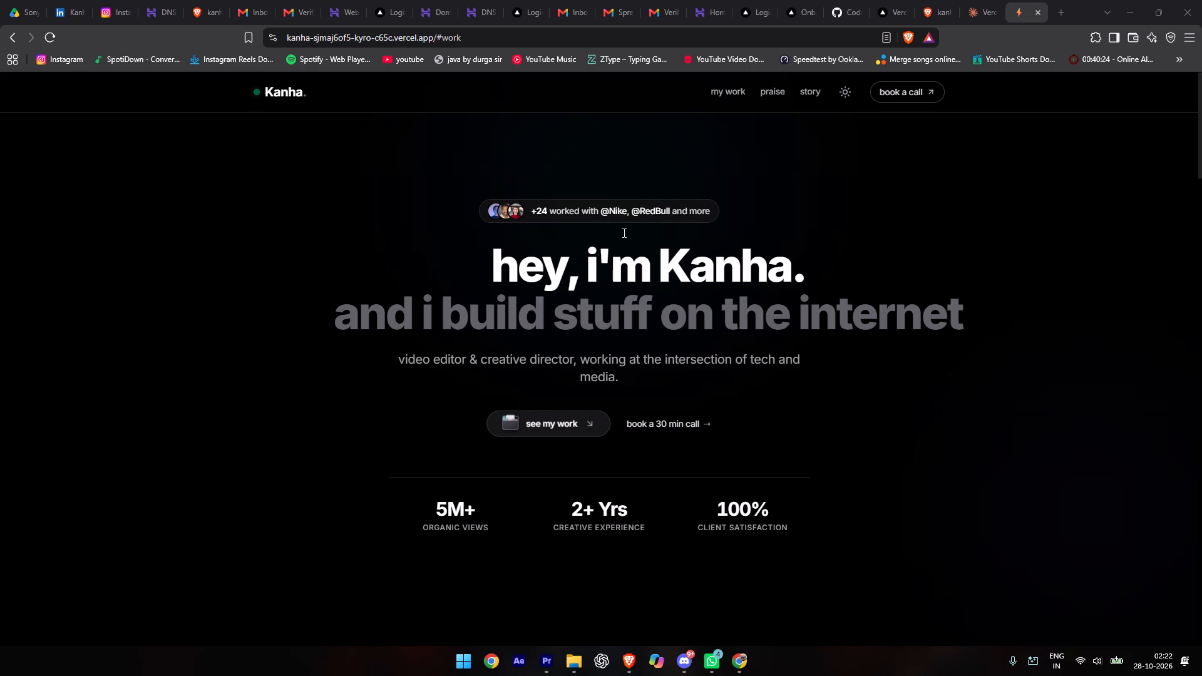
{"action": "left_click_drag", "start_coordinate": [483, 37], "coordinate": [259, 20]}
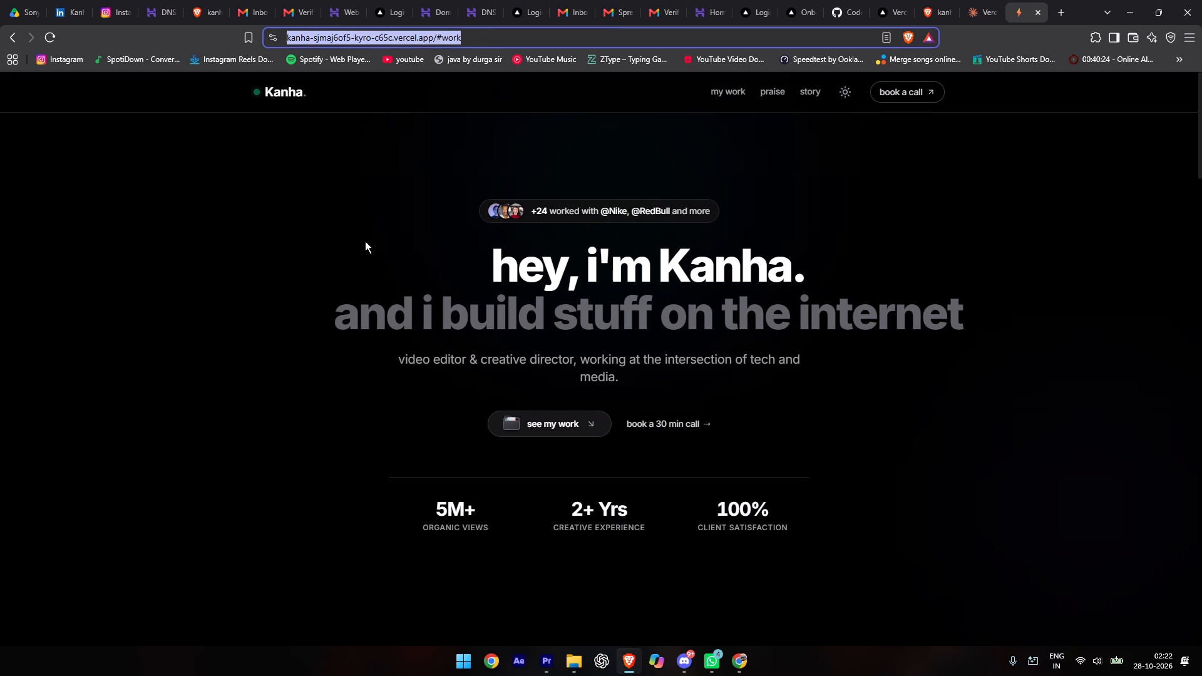
{"action": "key", "text": "ctrl+c"}
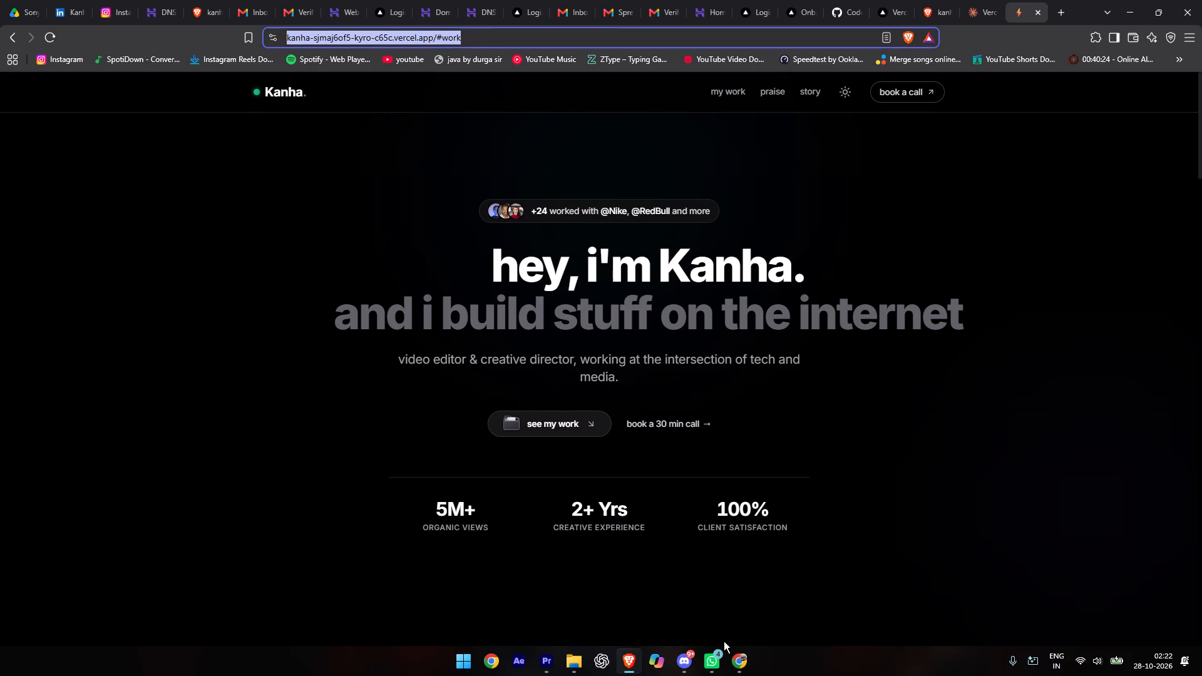
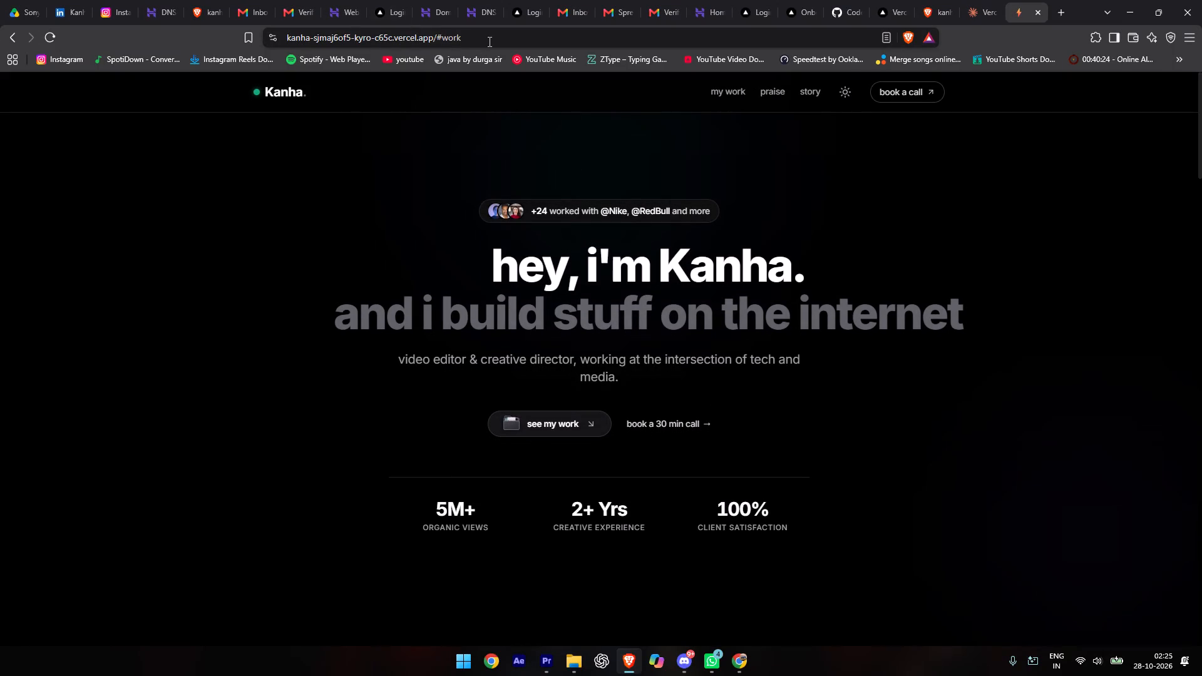
Open the portfolio's custom .com domain, formed from the owner's first and last name, in a new tab.
{"action": "left_click_drag", "start_coordinate": [488, 41], "coordinate": [481, 40]}
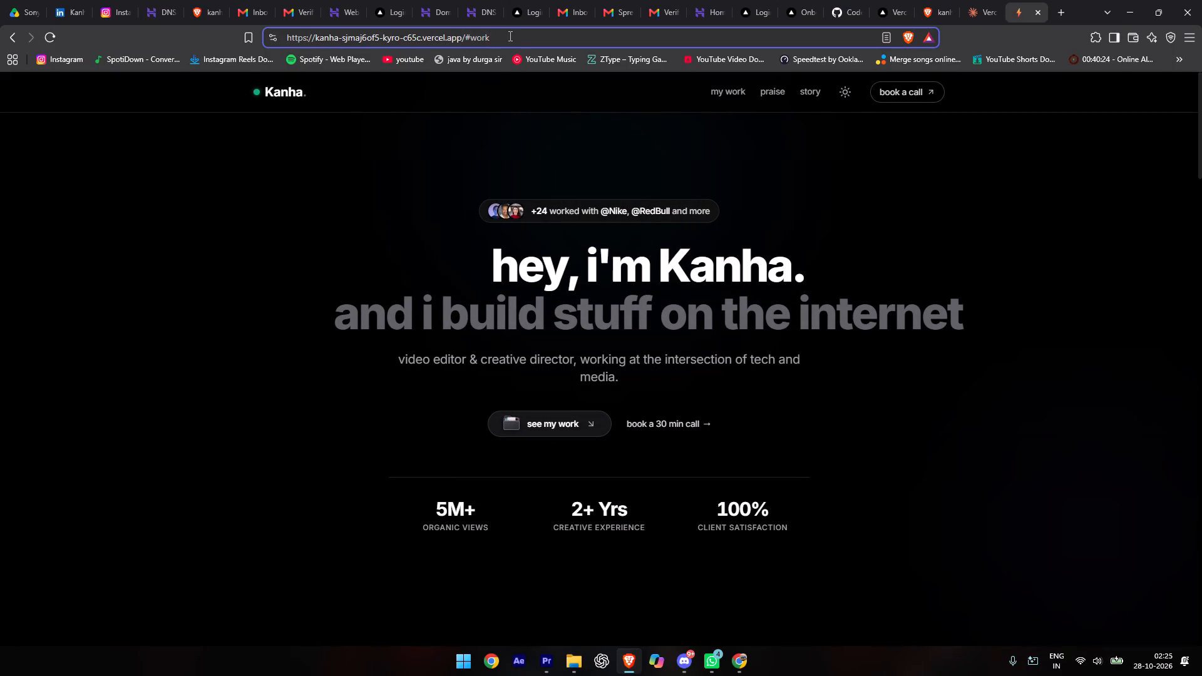
{"action": "left_click", "coordinate": [509, 36]}
{"action": "left_click", "coordinate": [1061, 0]}
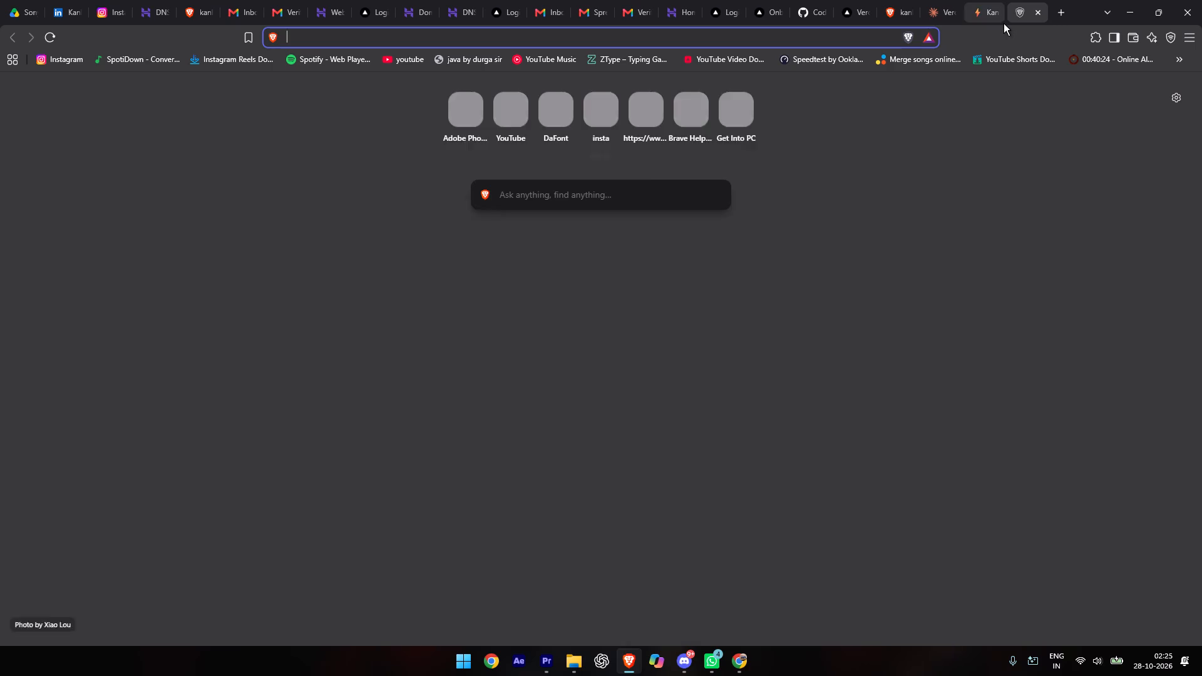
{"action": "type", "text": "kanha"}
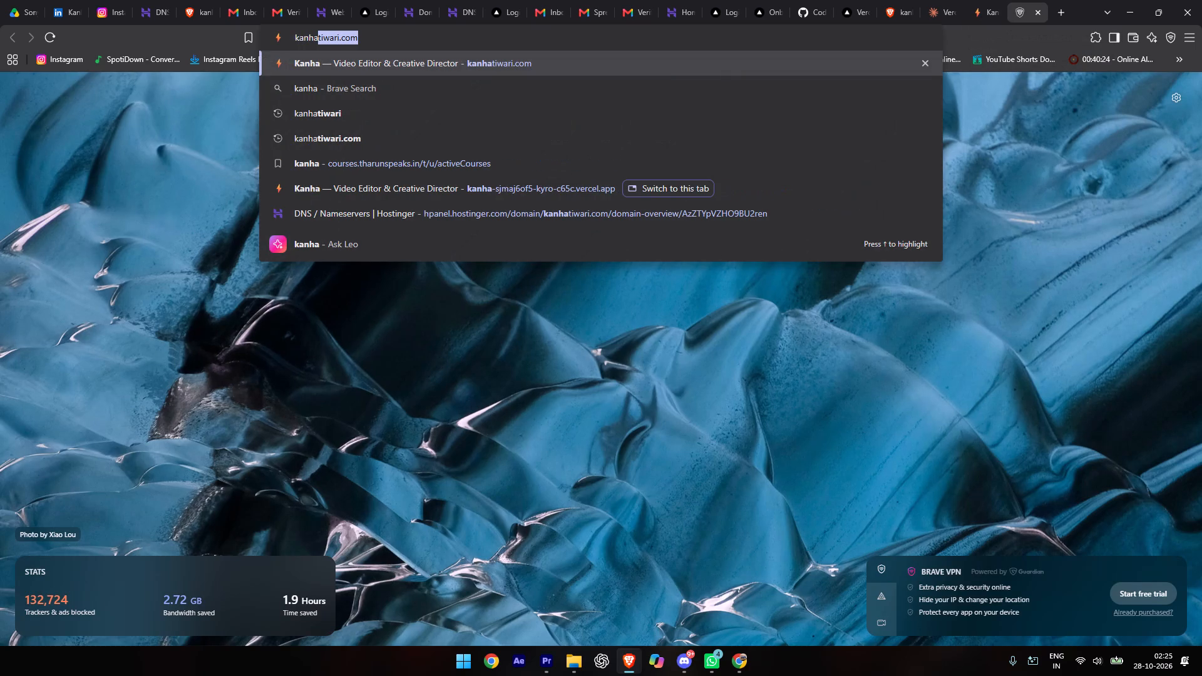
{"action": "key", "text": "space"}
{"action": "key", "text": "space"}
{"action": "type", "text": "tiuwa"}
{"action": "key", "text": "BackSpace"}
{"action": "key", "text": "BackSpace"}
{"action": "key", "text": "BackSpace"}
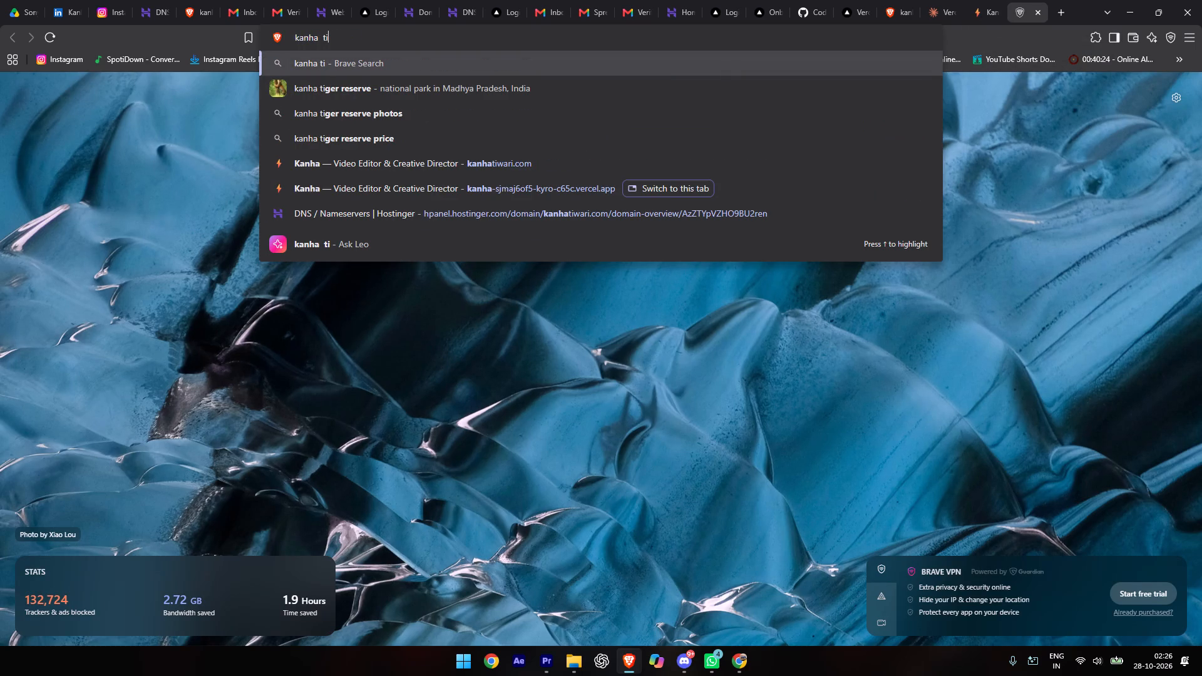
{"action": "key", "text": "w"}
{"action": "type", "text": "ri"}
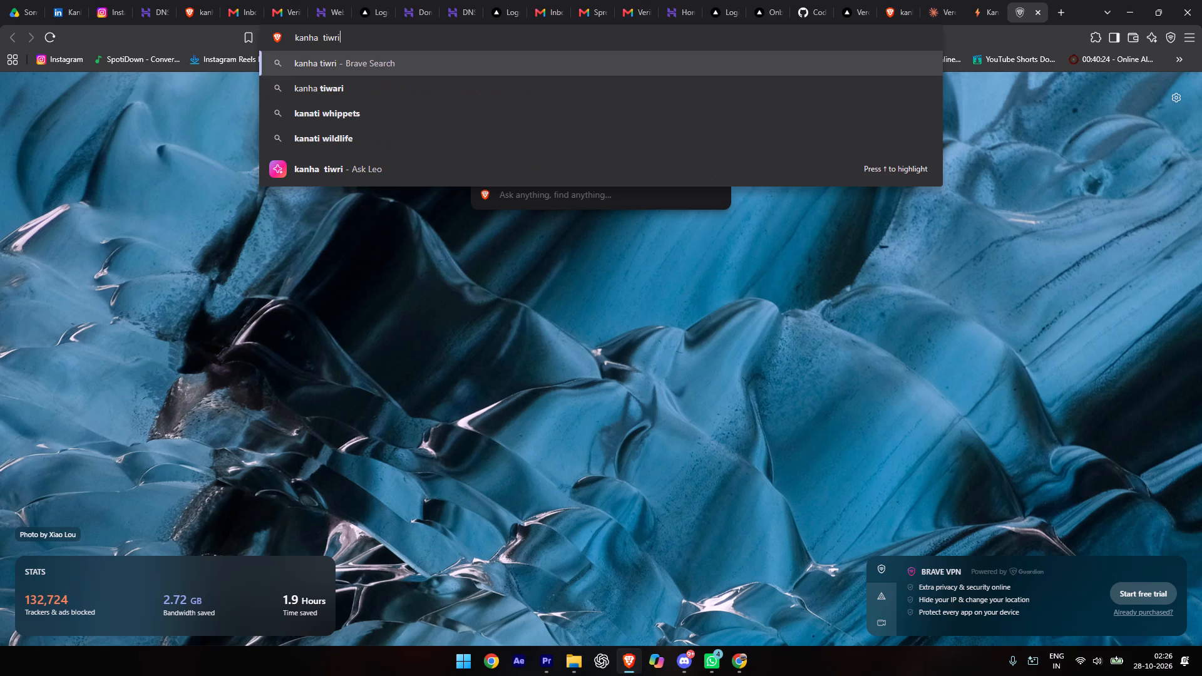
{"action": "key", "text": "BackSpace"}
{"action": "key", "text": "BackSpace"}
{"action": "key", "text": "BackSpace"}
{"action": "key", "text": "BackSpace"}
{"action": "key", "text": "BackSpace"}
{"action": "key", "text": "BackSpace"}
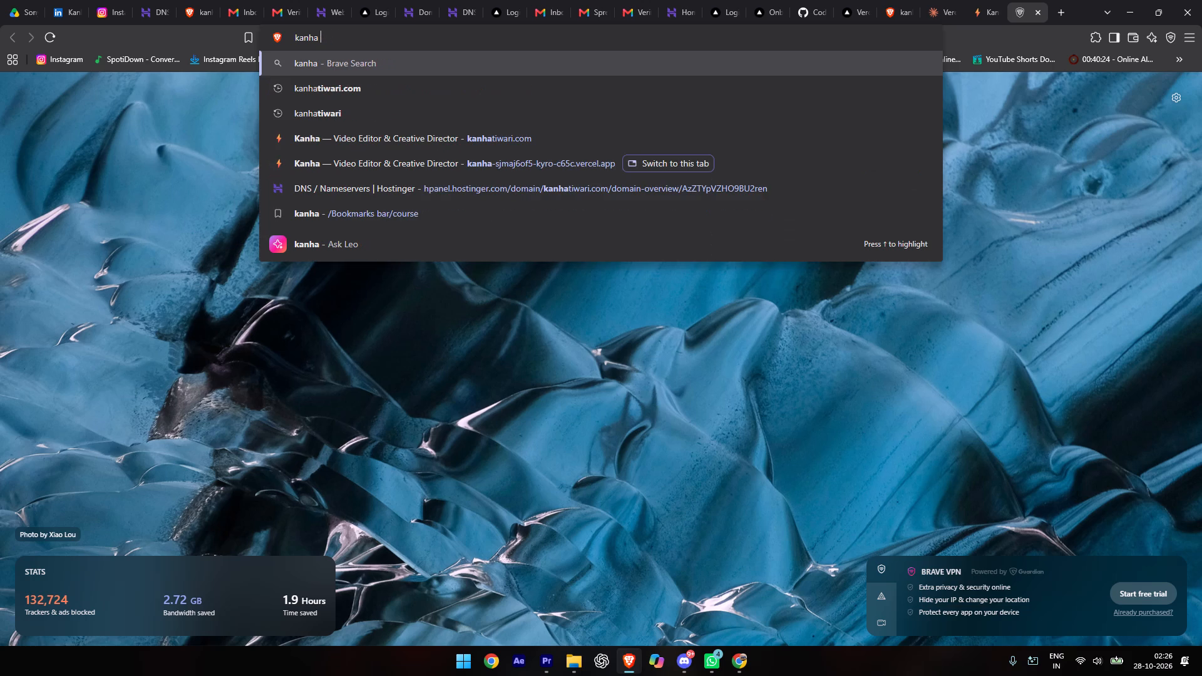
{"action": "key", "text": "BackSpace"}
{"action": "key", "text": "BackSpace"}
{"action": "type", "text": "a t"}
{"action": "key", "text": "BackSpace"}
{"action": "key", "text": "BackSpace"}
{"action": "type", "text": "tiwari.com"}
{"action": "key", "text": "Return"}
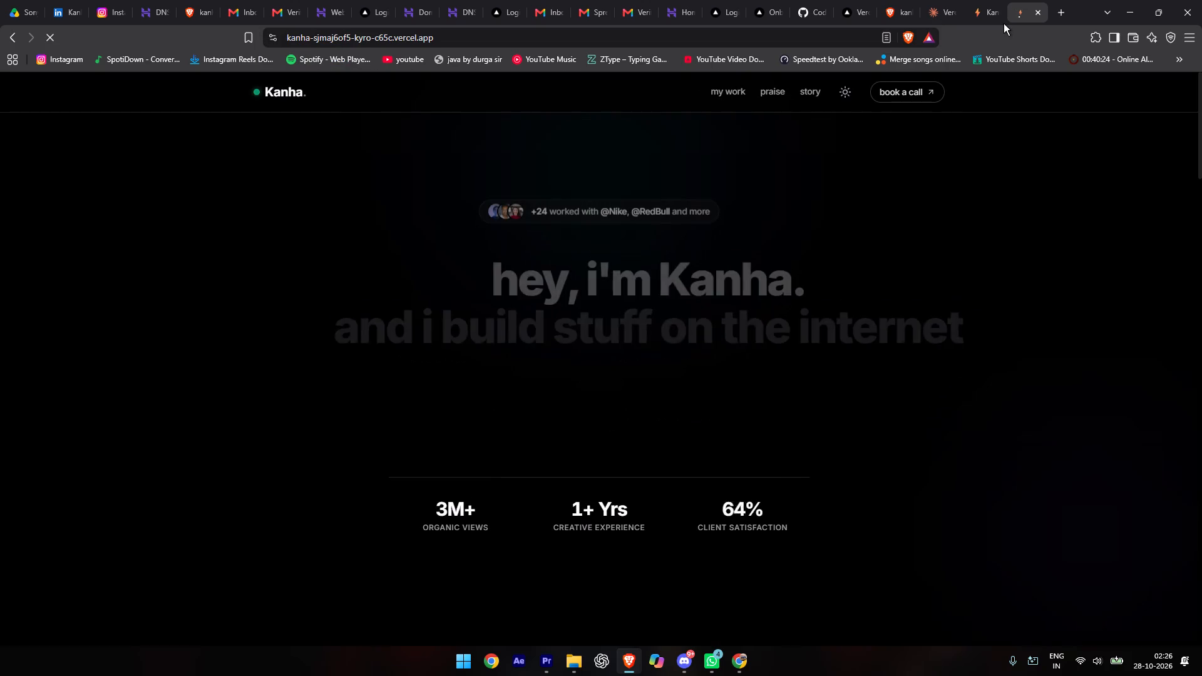
Test the portfolio homepage's theme switch by toggling repeatedly between the light and dark themes.
{"action": "left_click", "coordinate": [841, 95]}
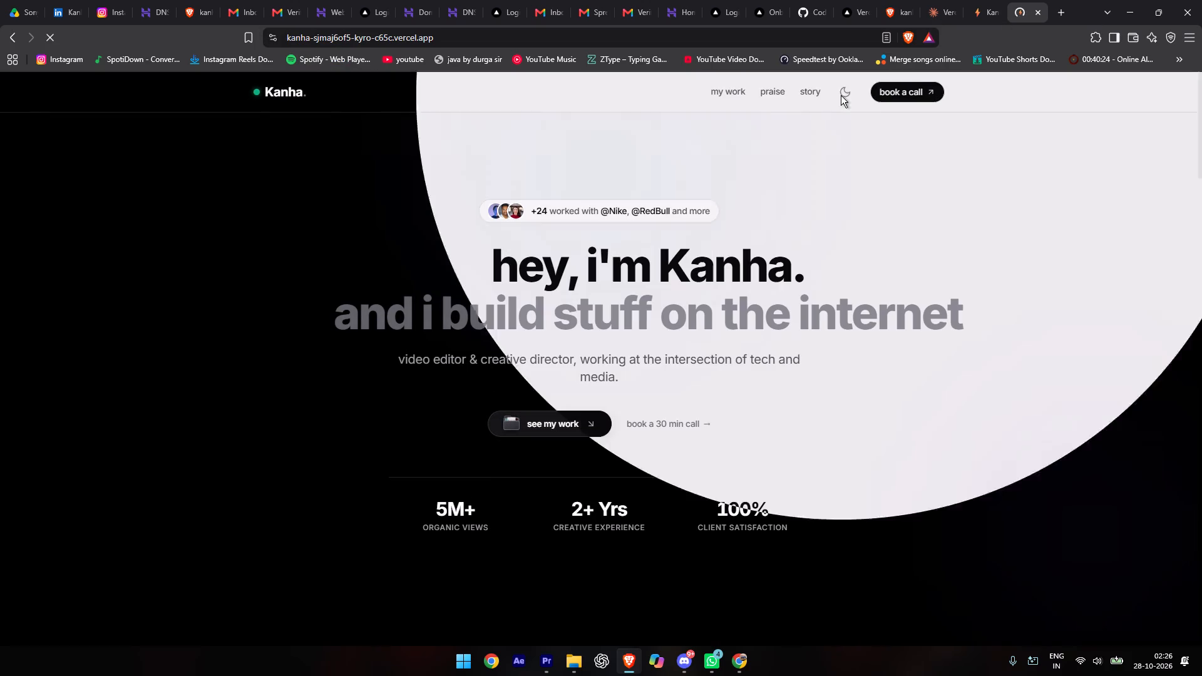
{"action": "left_click", "coordinate": [841, 95]}
{"action": "left_click", "coordinate": [841, 95]}
{"action": "left_click", "coordinate": [841, 95]}
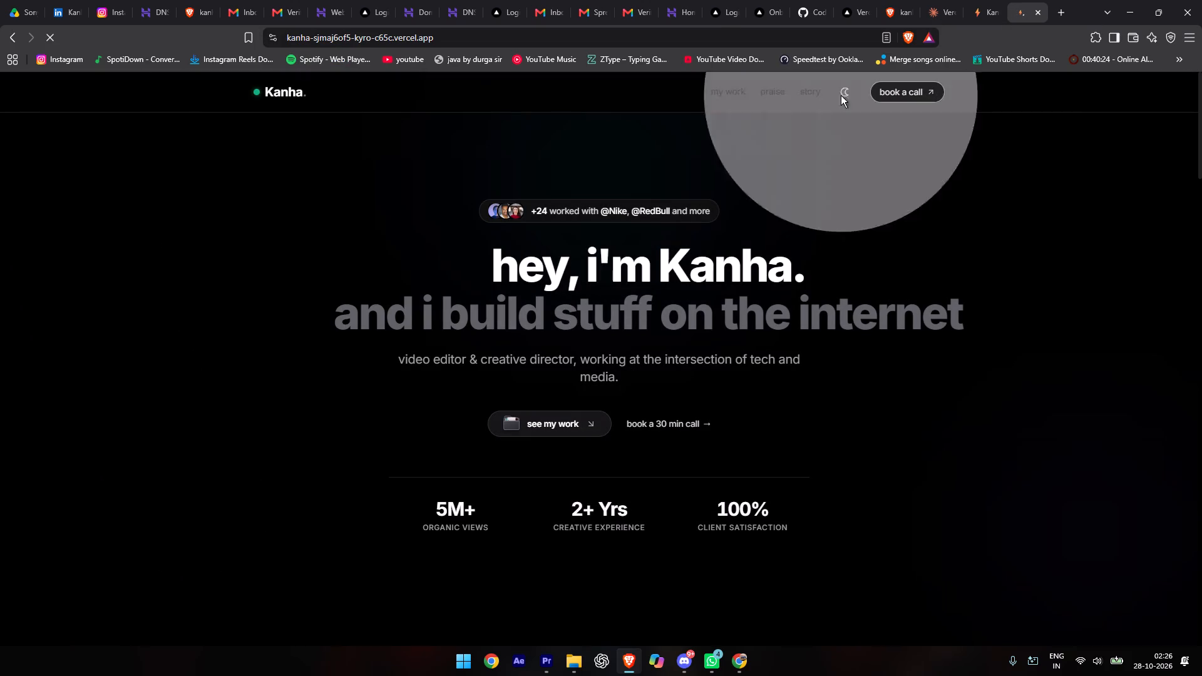
{"action": "left_click", "coordinate": [841, 95]}
{"action": "left_click", "coordinate": [841, 95]}
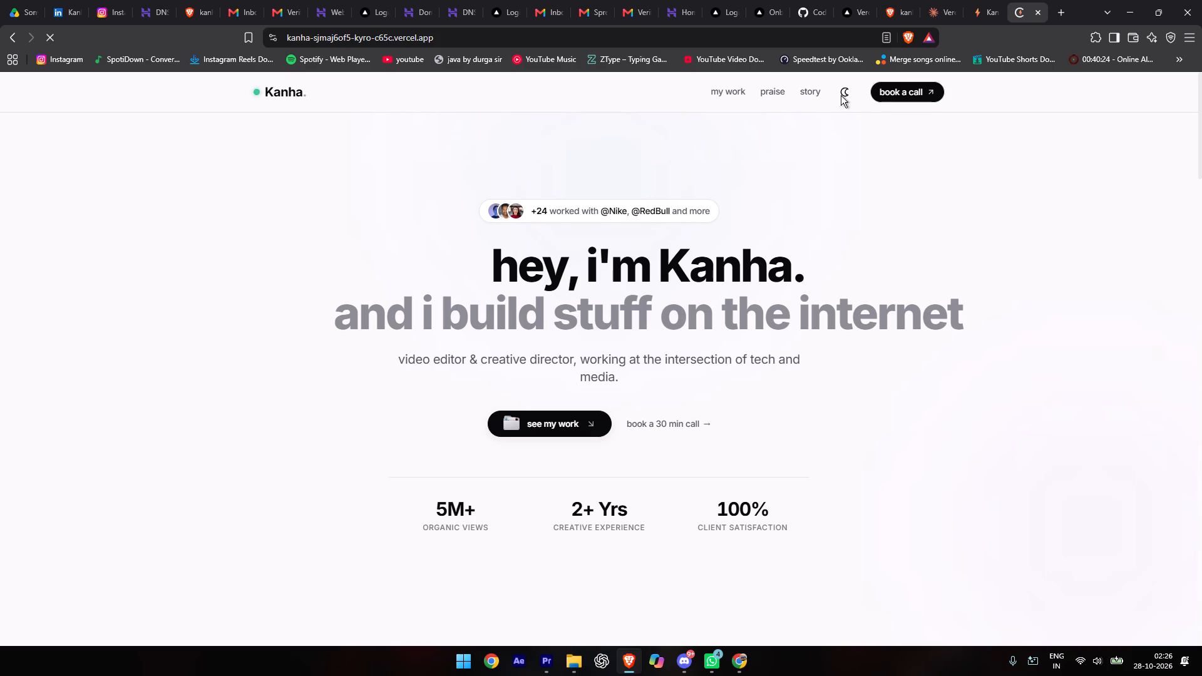
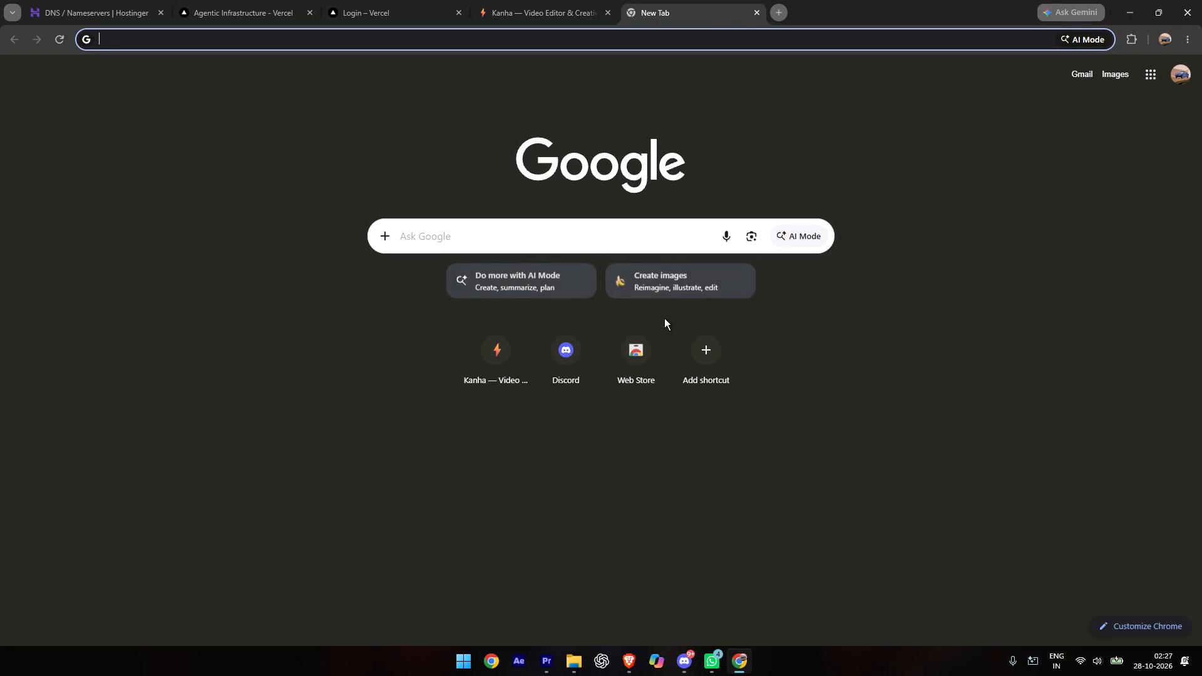
Open the Kanha portfolio's custom .com domain in a new incognito window.
{"action": "key", "text": "ctrl+shift+n"}
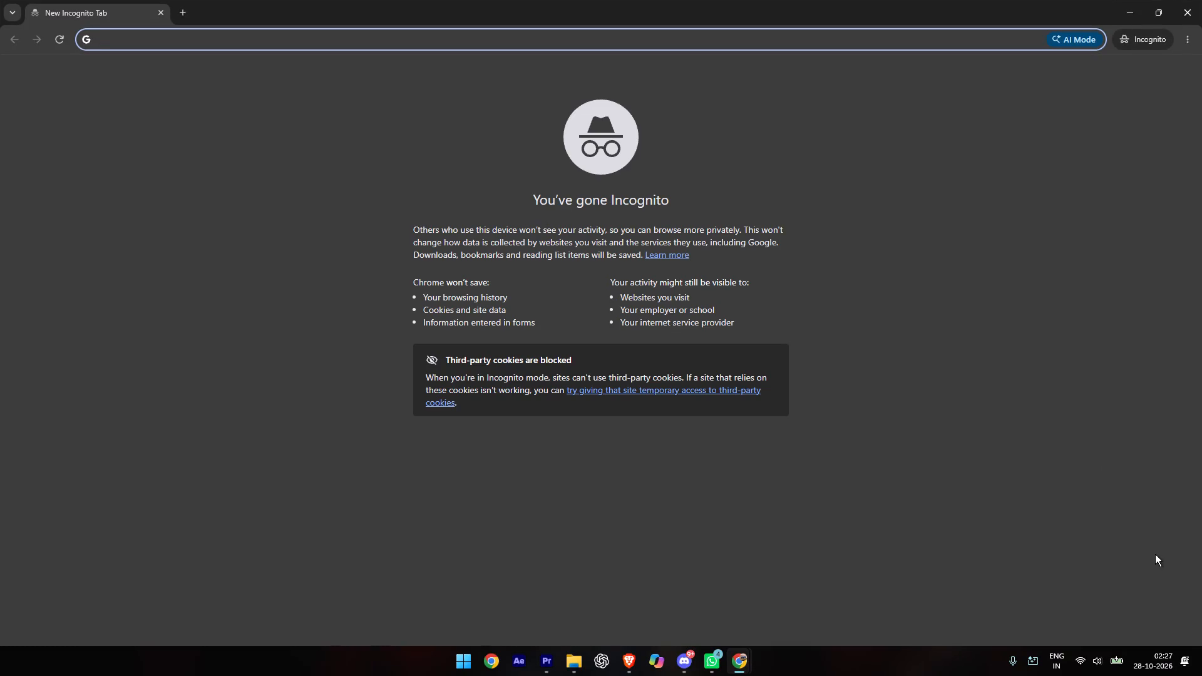
{"action": "type", "text": "kanah"}
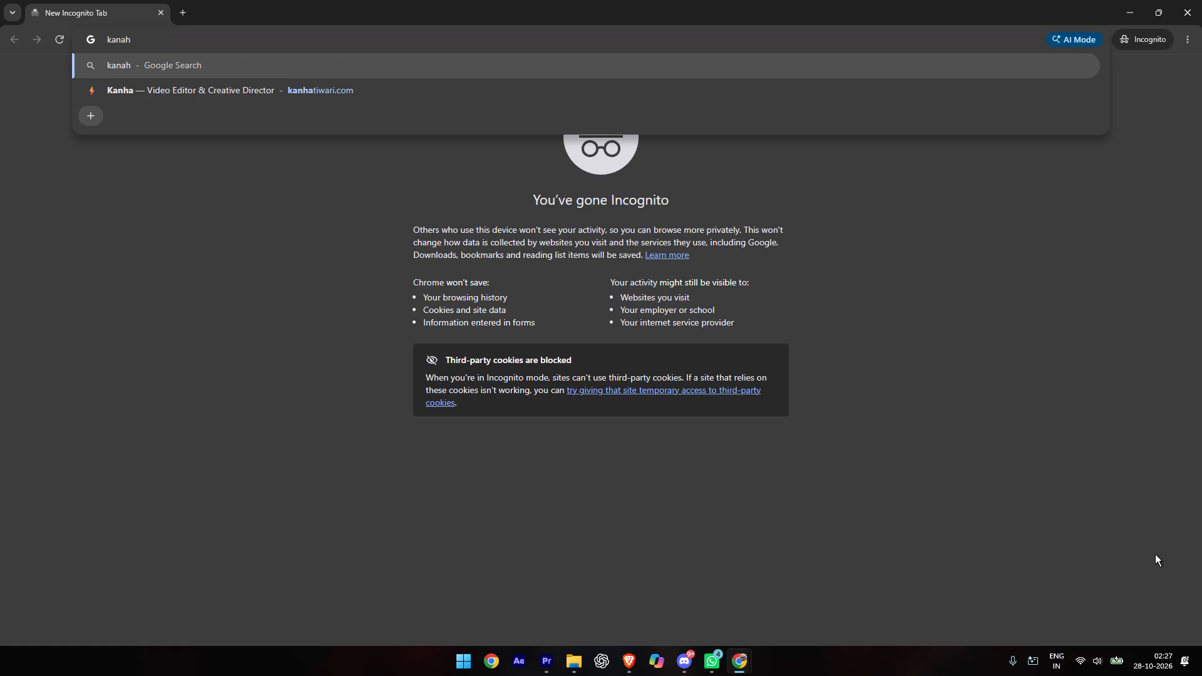
{"action": "left_click", "coordinate": [274, 95]}
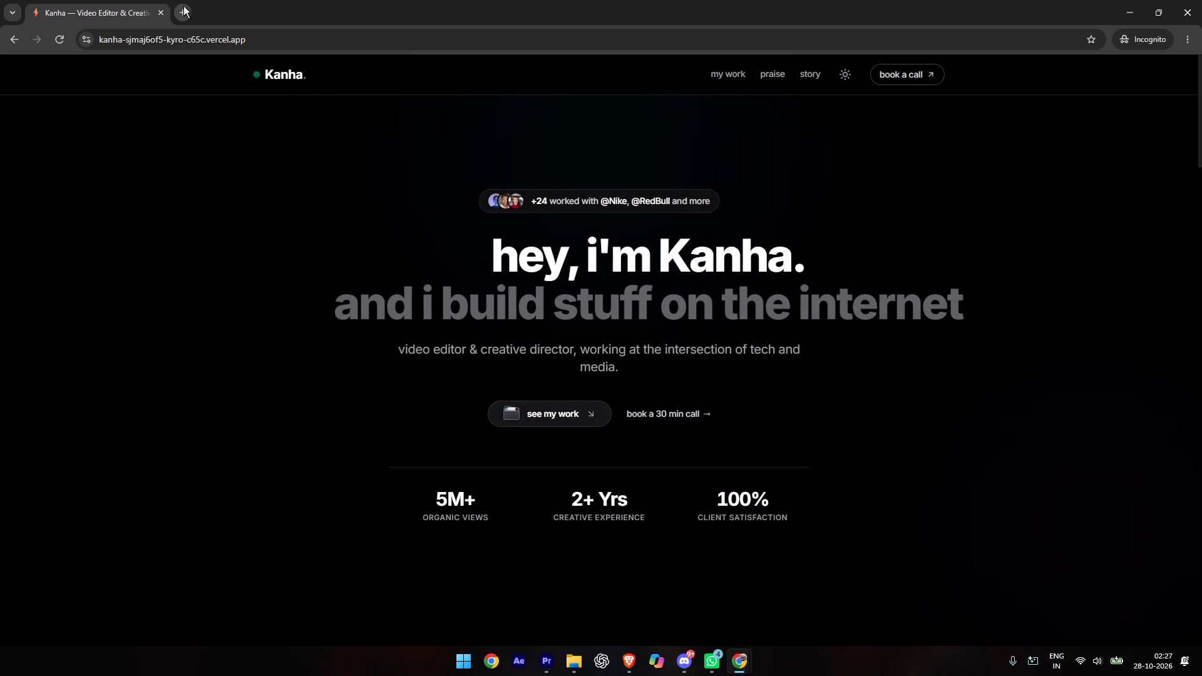
{"action": "left_click", "coordinate": [38, 18]}
{"action": "left_click", "coordinate": [38, 18]}
Replace the portfolio tab with a fresh incognito tab and load the portfolio's custom .com domain again.
{"action": "left_click", "coordinate": [184, 16]}
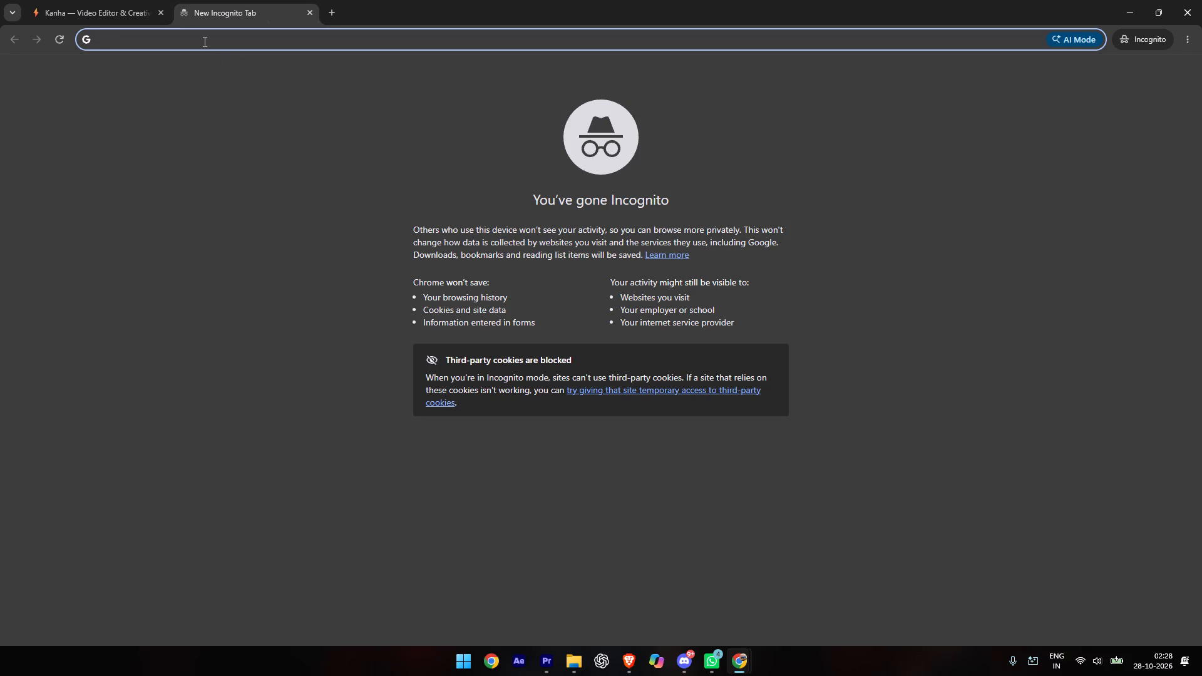
{"action": "left_click", "coordinate": [203, 41]}
{"action": "left_click", "coordinate": [165, 0]}
{"action": "left_click", "coordinate": [160, 6]}
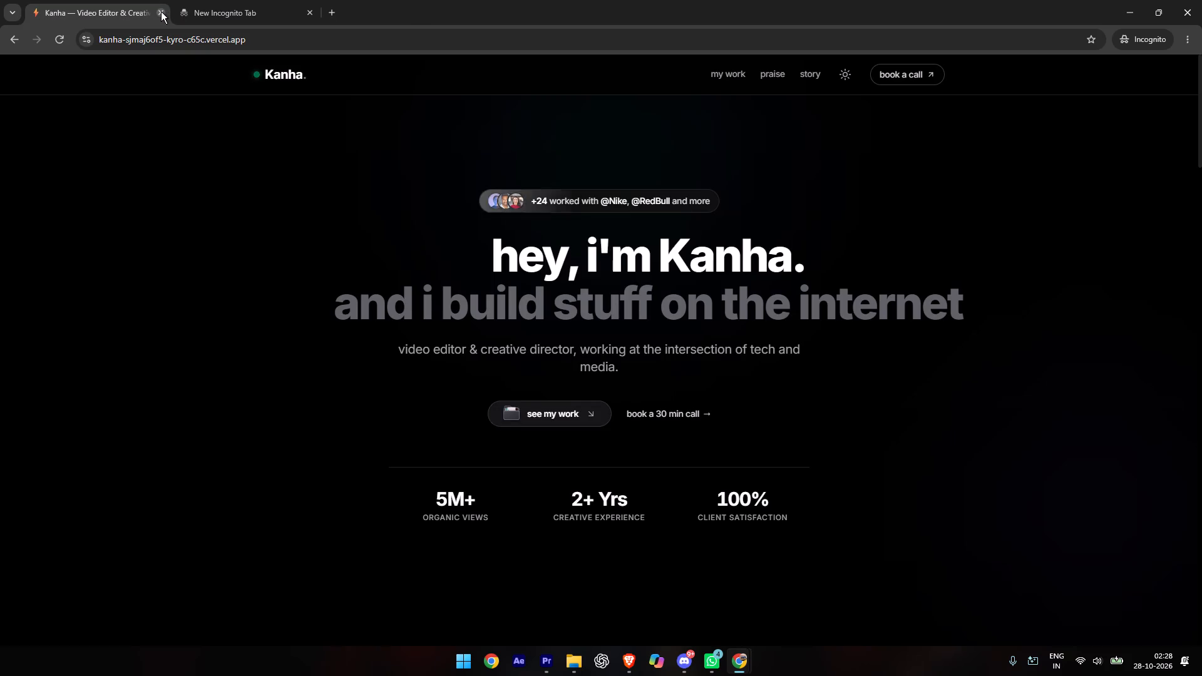
{"action": "left_click", "coordinate": [161, 11]}
{"action": "left_click", "coordinate": [150, 33]}
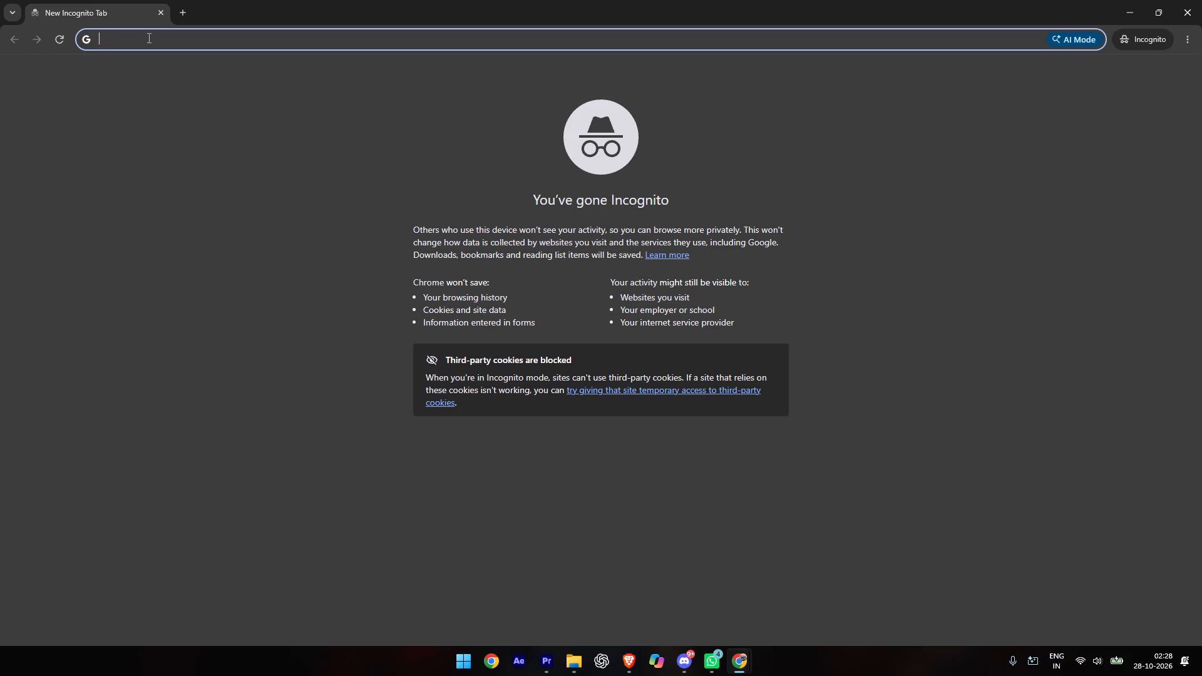
{"action": "type", "text": "kanha"}
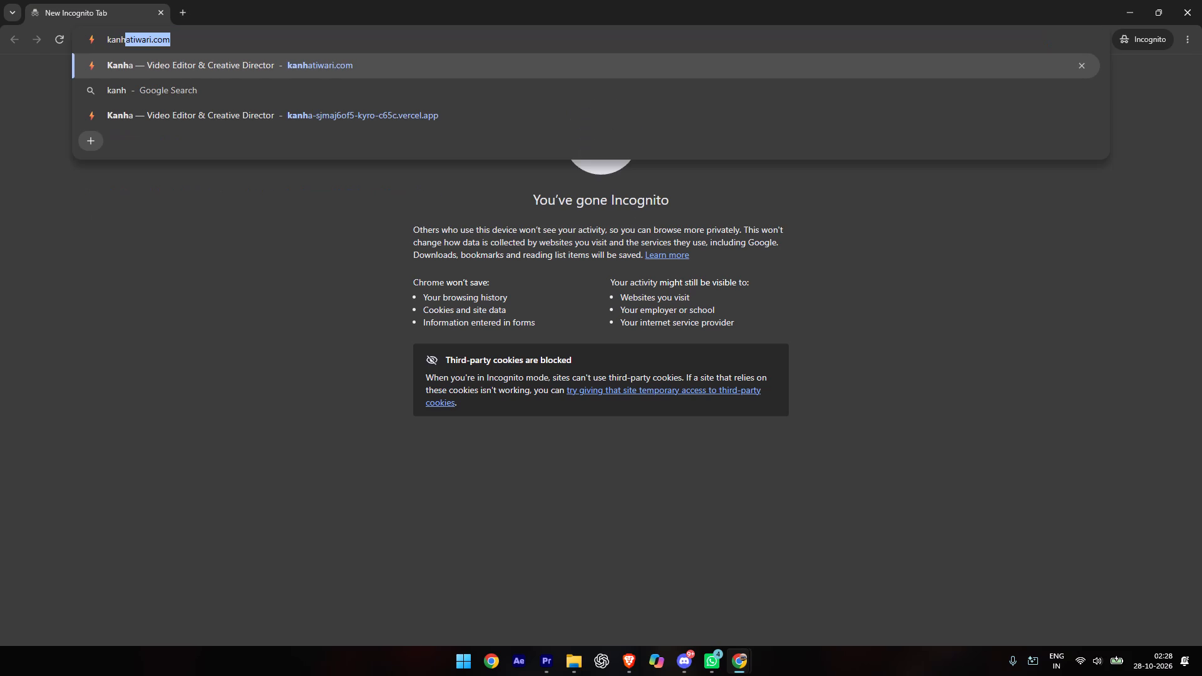
{"action": "key", "text": "Return"}
Open the portfolio's admin page by appending /admin to its current vercel.app address.
{"action": "left_click", "coordinate": [254, 34]}
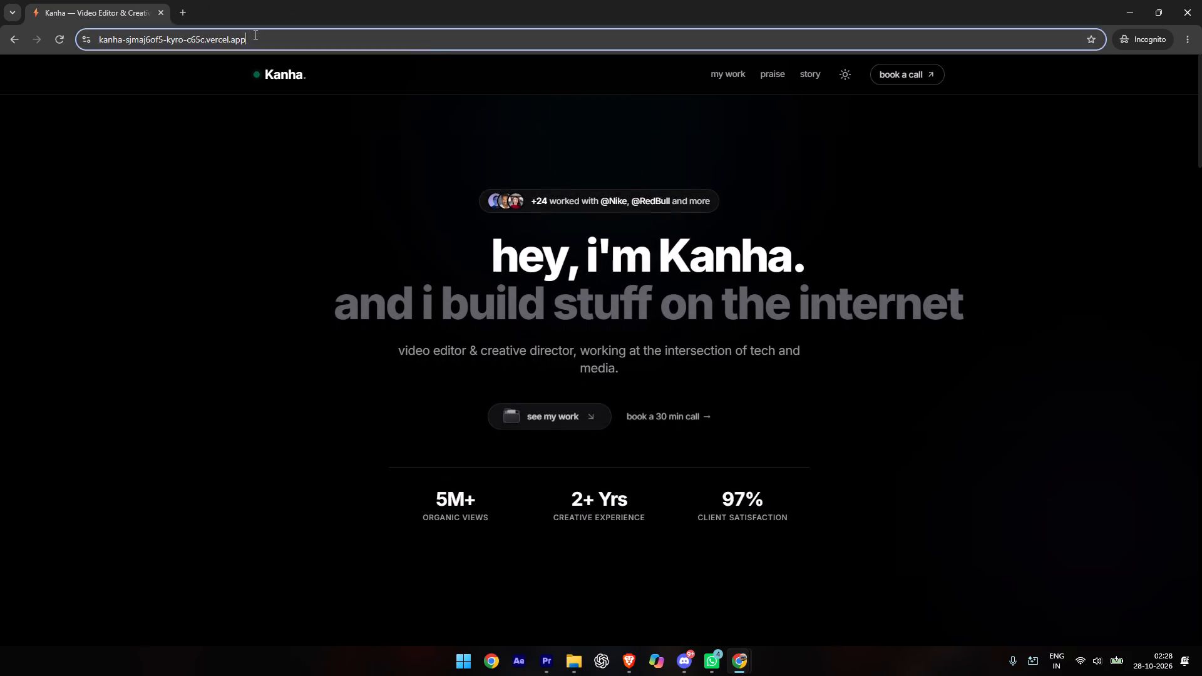
{"action": "left_click", "coordinate": [264, 34]}
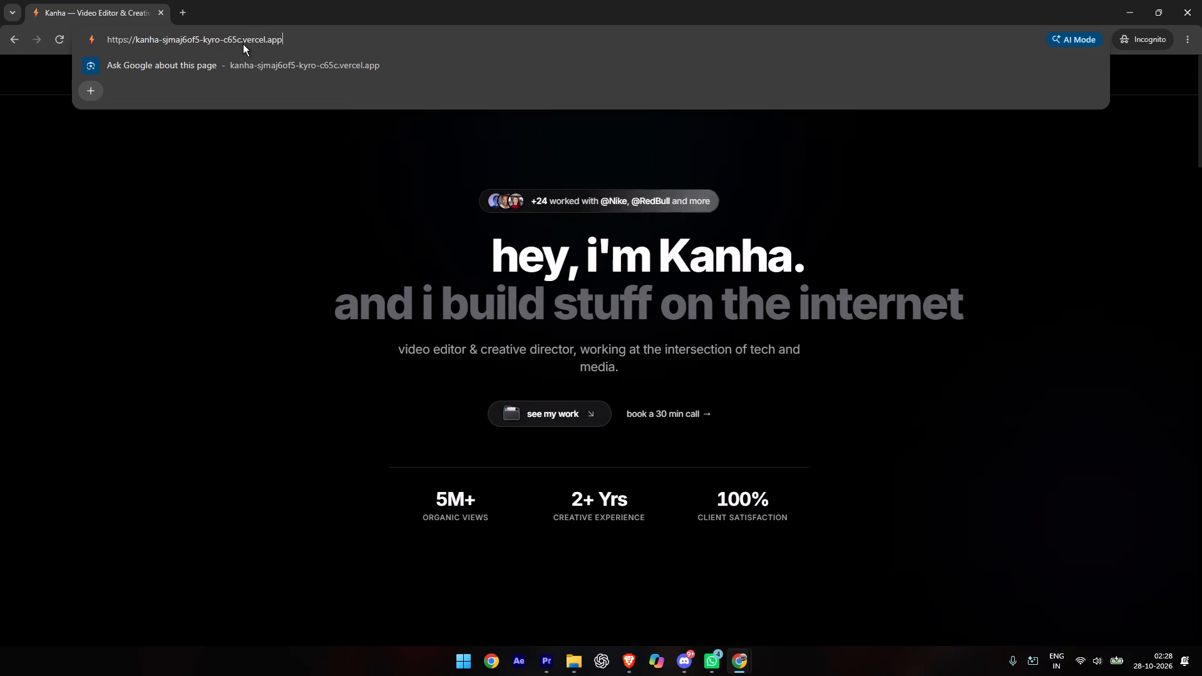
{"action": "key", "text": "backslash"}
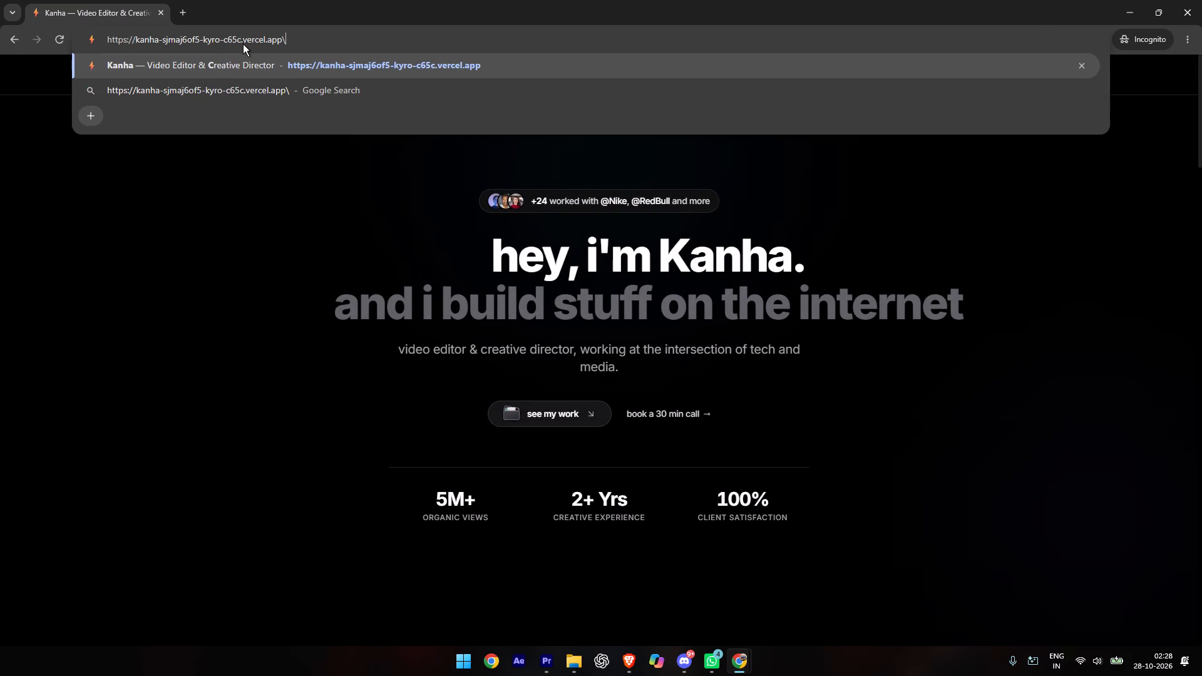
{"action": "key", "text": "BackSpace"}
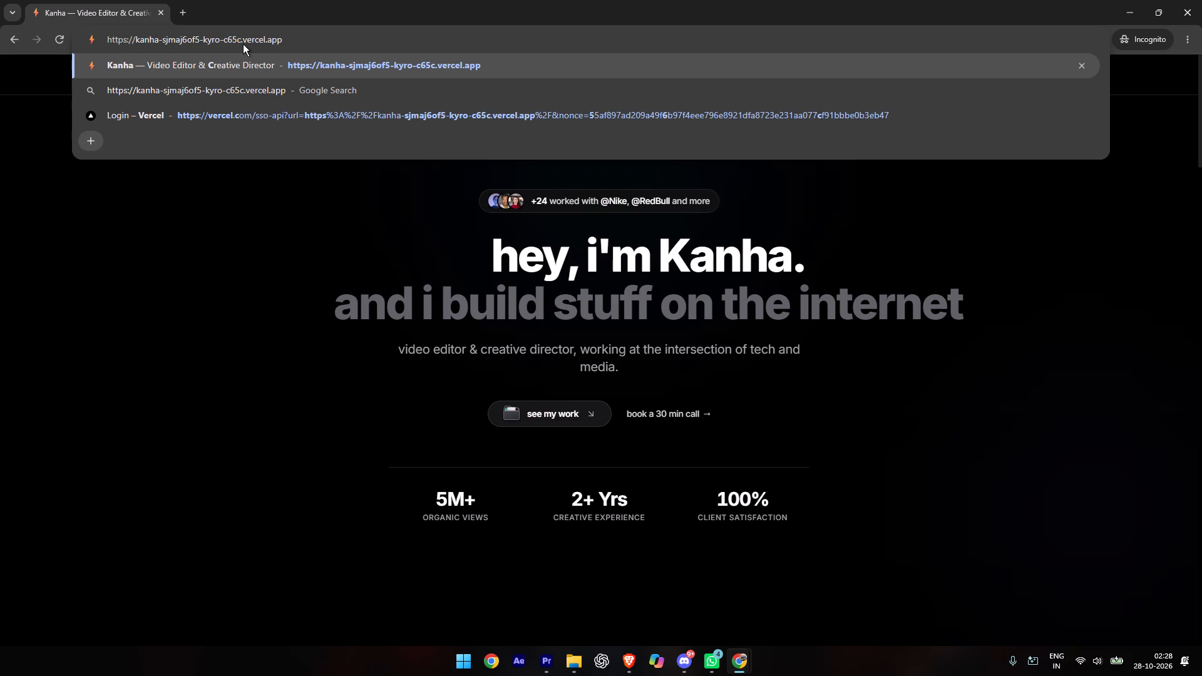
{"action": "key", "text": "slash"}
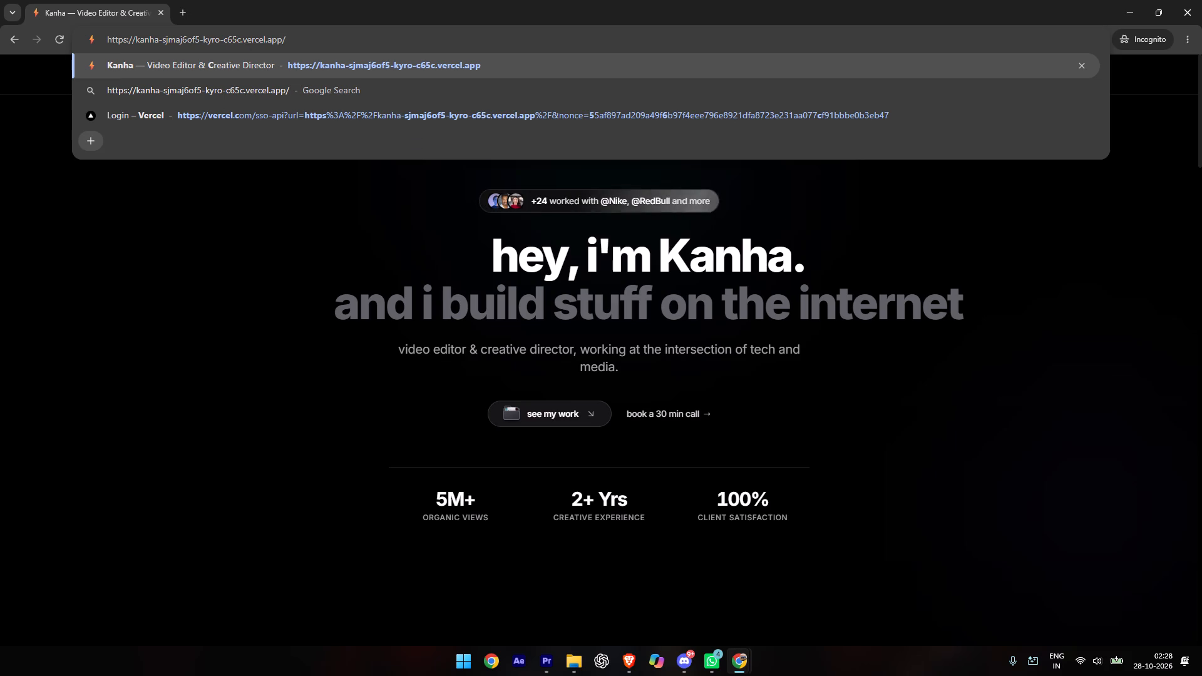
{"action": "type", "text": "admin"}
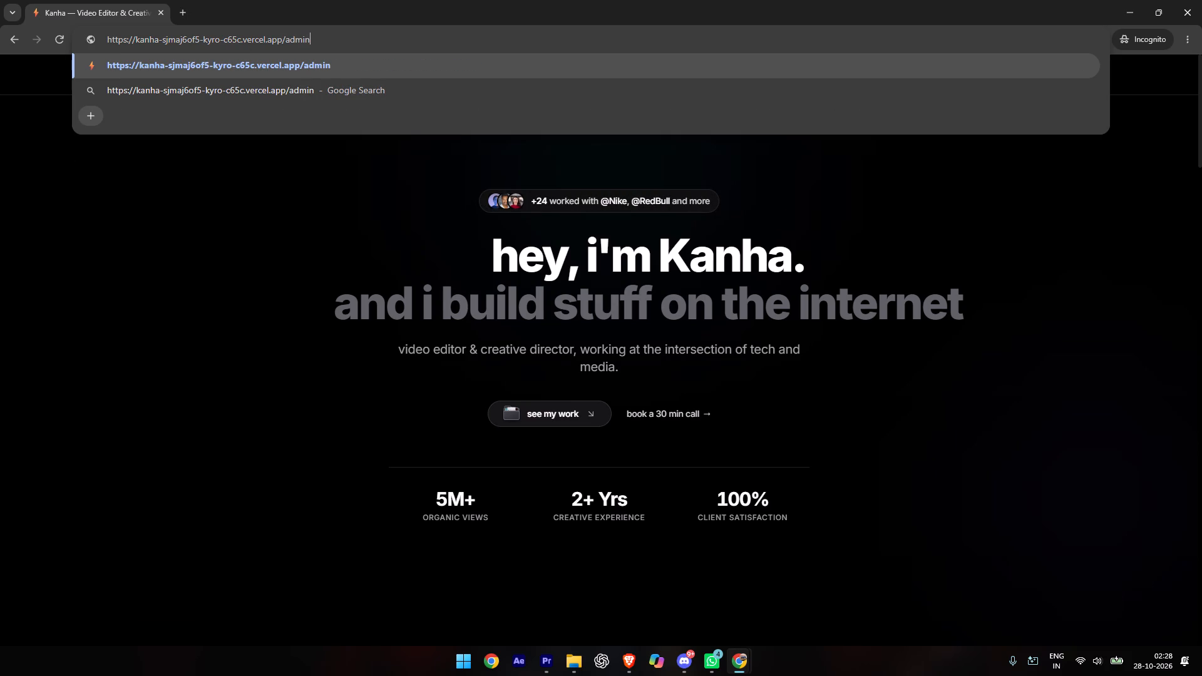
{"action": "key", "text": "Return"}
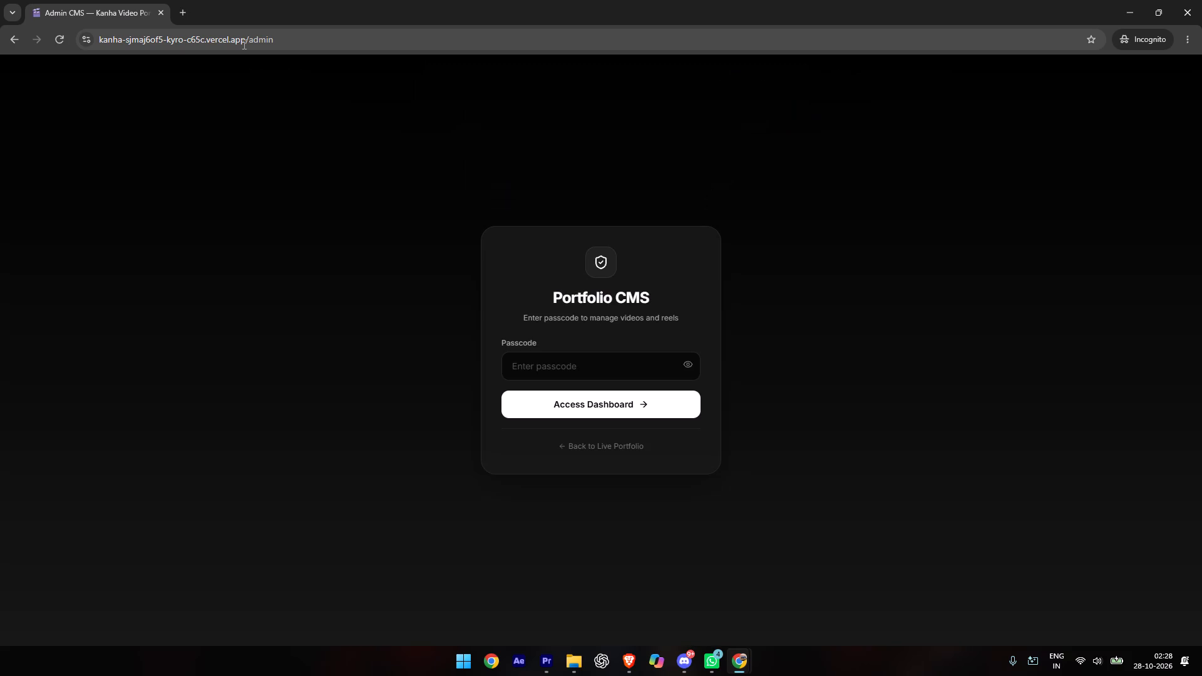
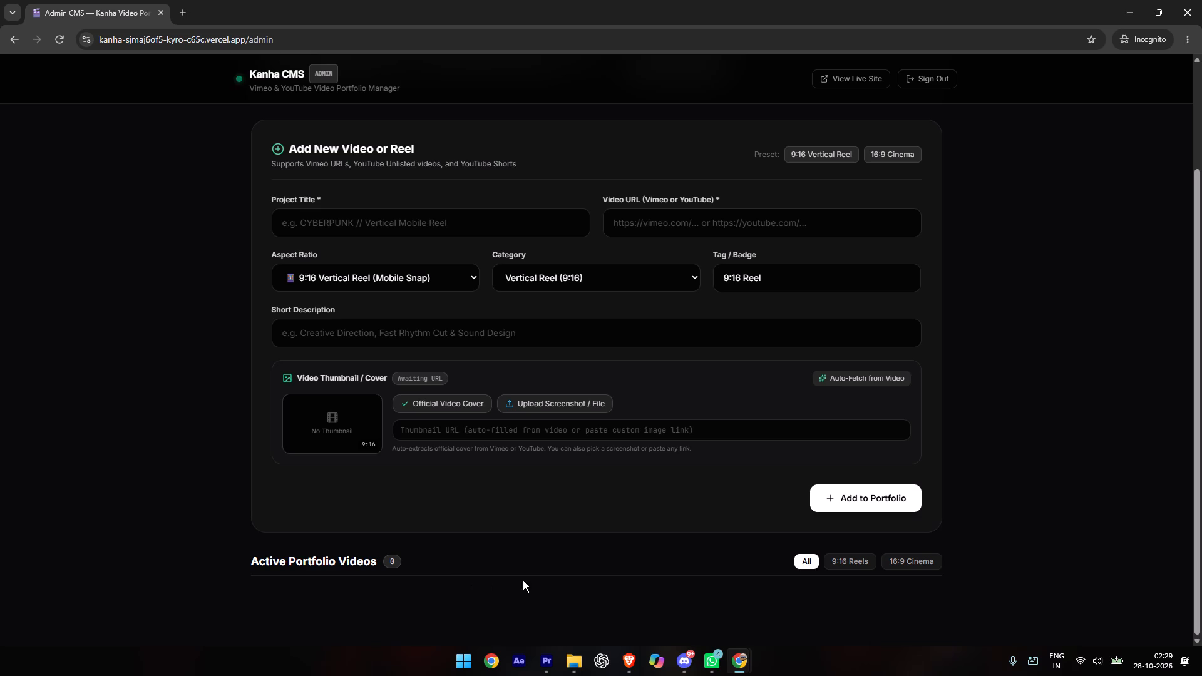
Filter the active portfolio videos to 9:16 Reels and look through the listed entries.
{"action": "left_click", "coordinate": [840, 556]}
{"action": "scroll", "coordinate": [846, 575], "scroll_direction": "down", "scroll_amount": 1}
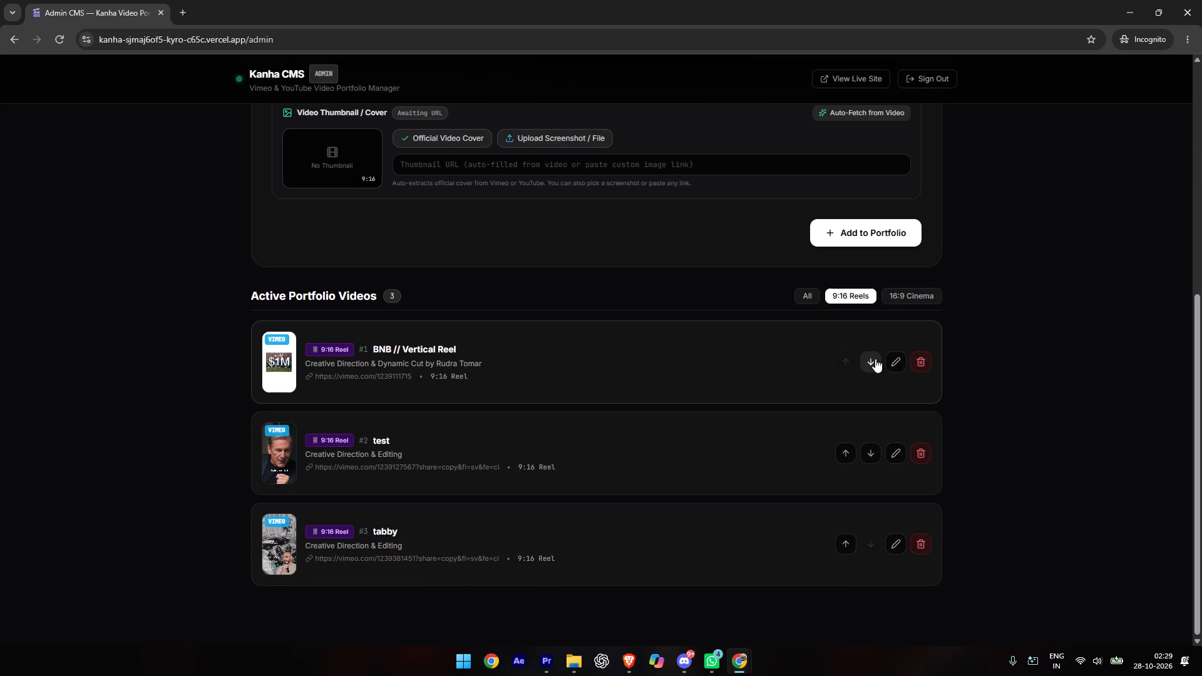
{"action": "scroll", "coordinate": [720, 384], "scroll_direction": "up", "scroll_amount": 1}
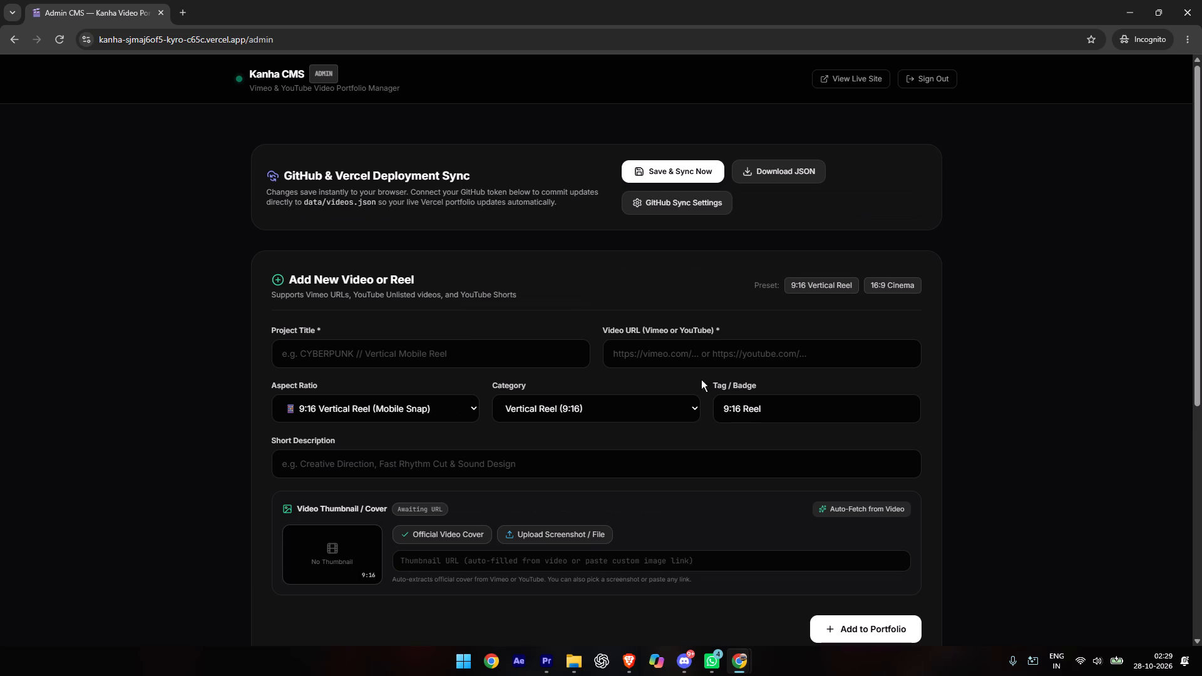
Search Google for "vimeo" in a new incognito tab and open the official Vimeo website.
{"action": "left_click", "coordinate": [175, 12]}
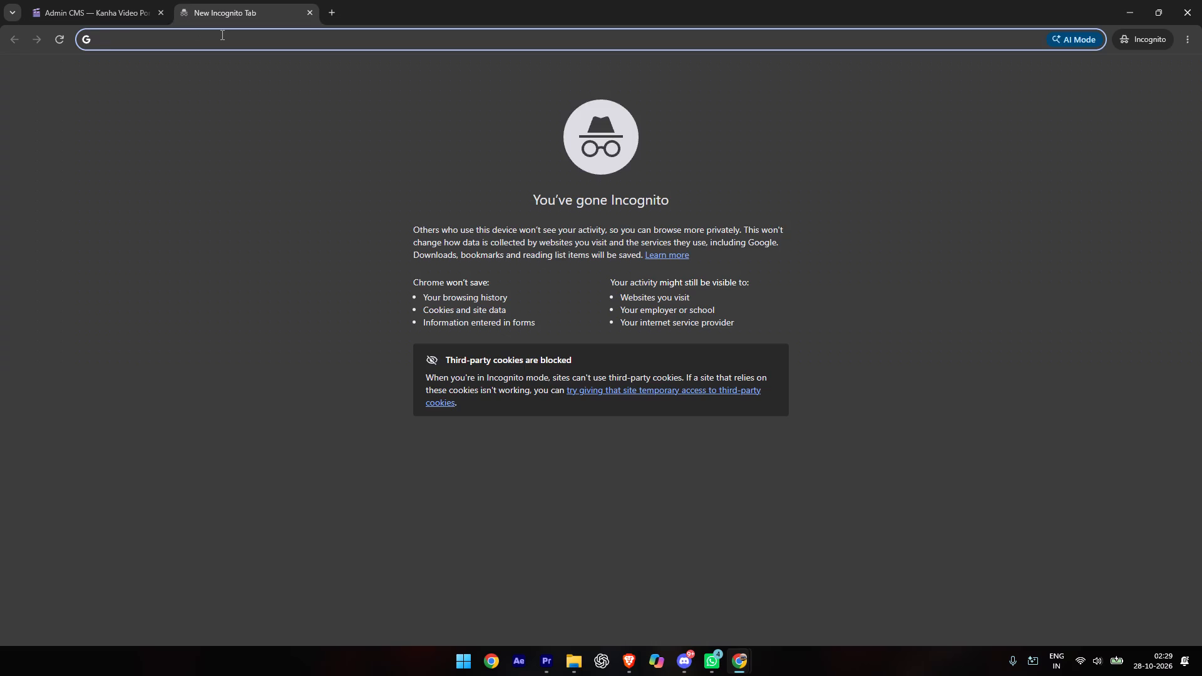
{"action": "type", "text": "vim"}
{"action": "type", "text": "eo"}
{"action": "key", "text": "Return"}
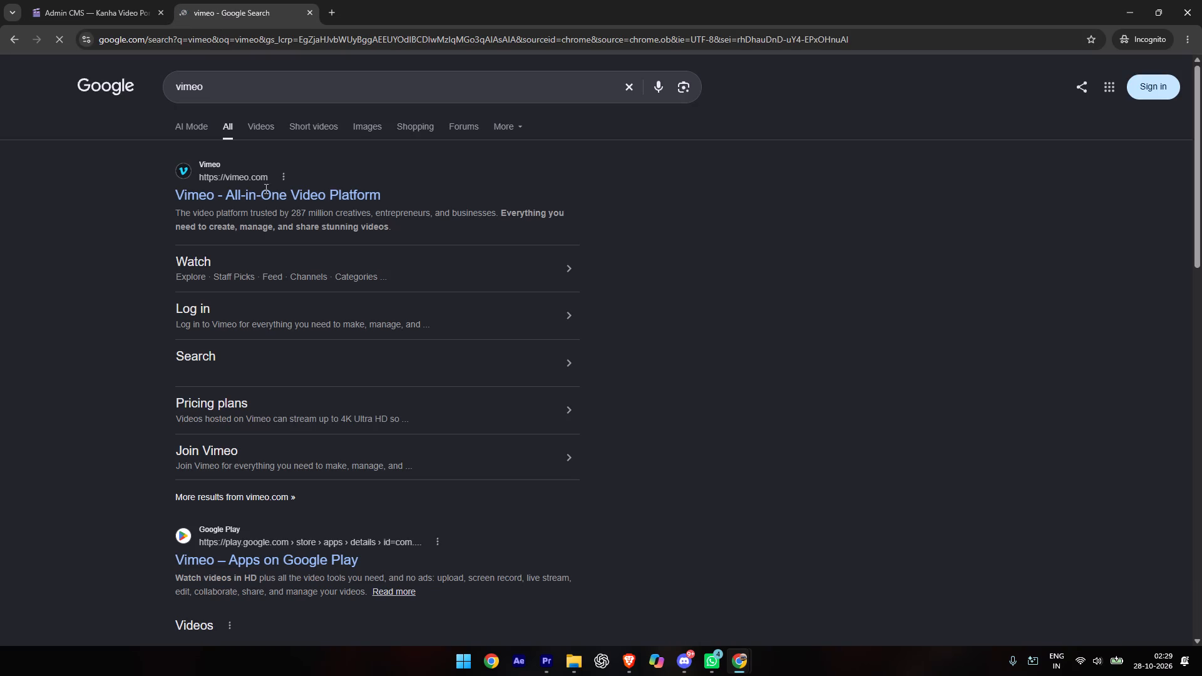
{"action": "left_click", "coordinate": [269, 200]}
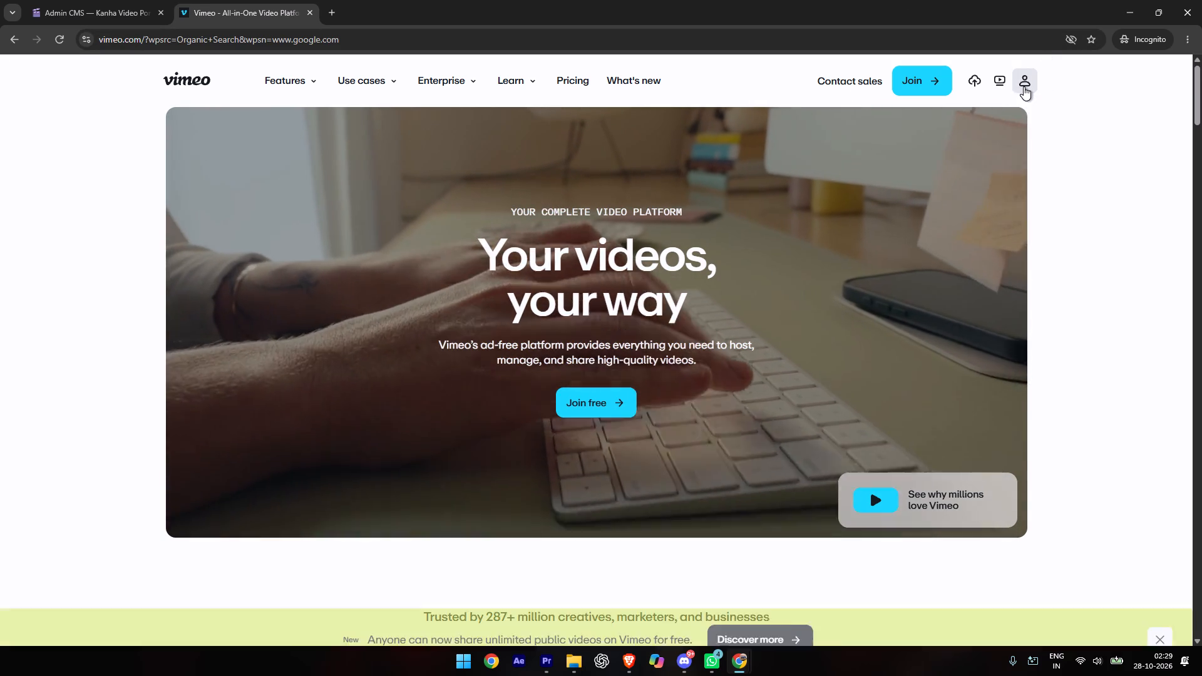
Open Vimeo's sign-up or log-in dialog.
{"action": "left_click", "coordinate": [1024, 86]}
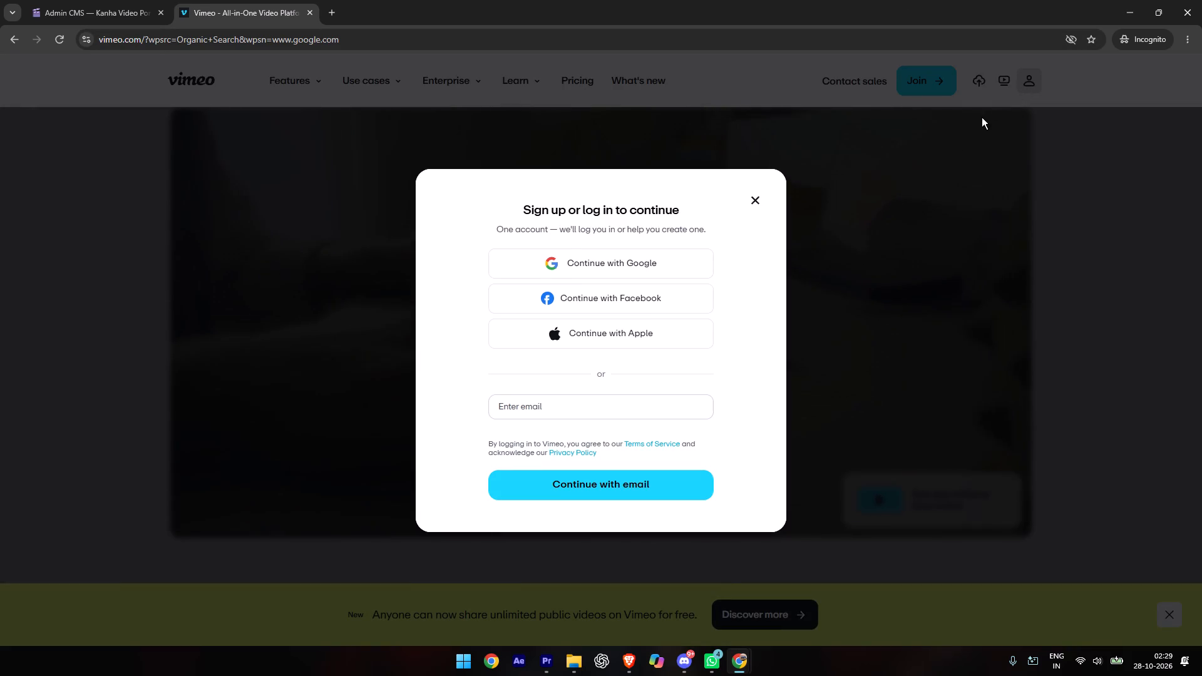
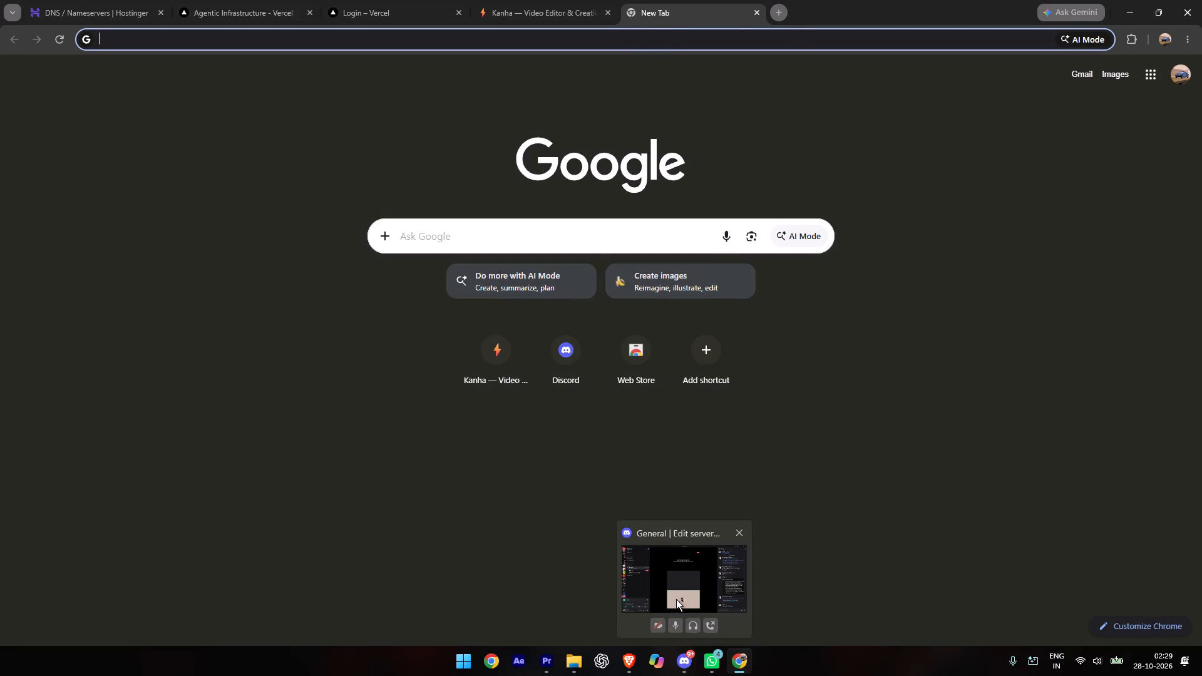
Return to the Kanha portfolio site in the regular browser window and open its web address for editing.
{"action": "left_click", "coordinate": [722, 591]}
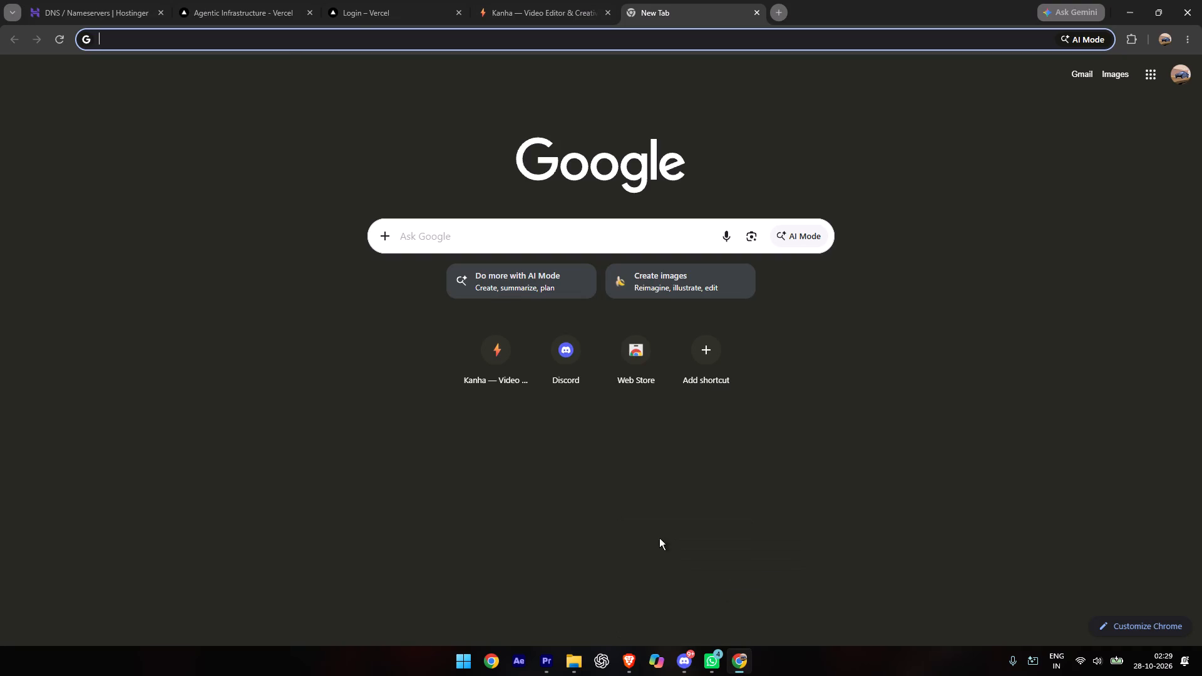
{"action": "left_click", "coordinate": [545, 0]}
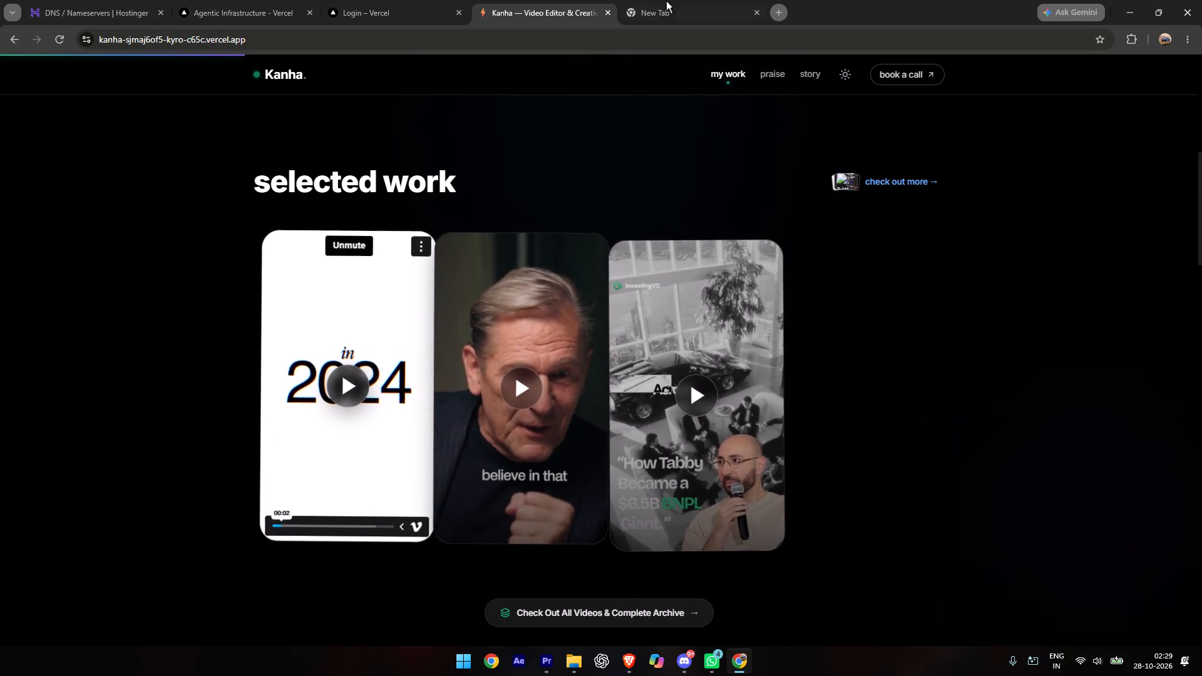
{"action": "left_click", "coordinate": [426, 32]}
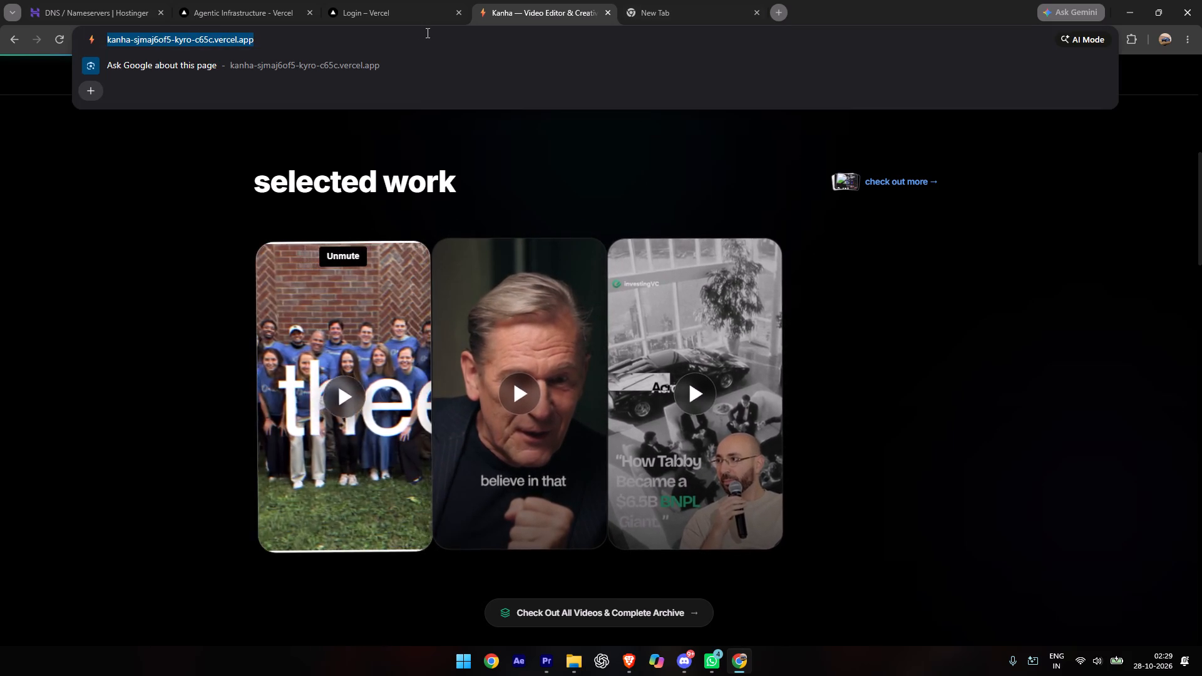
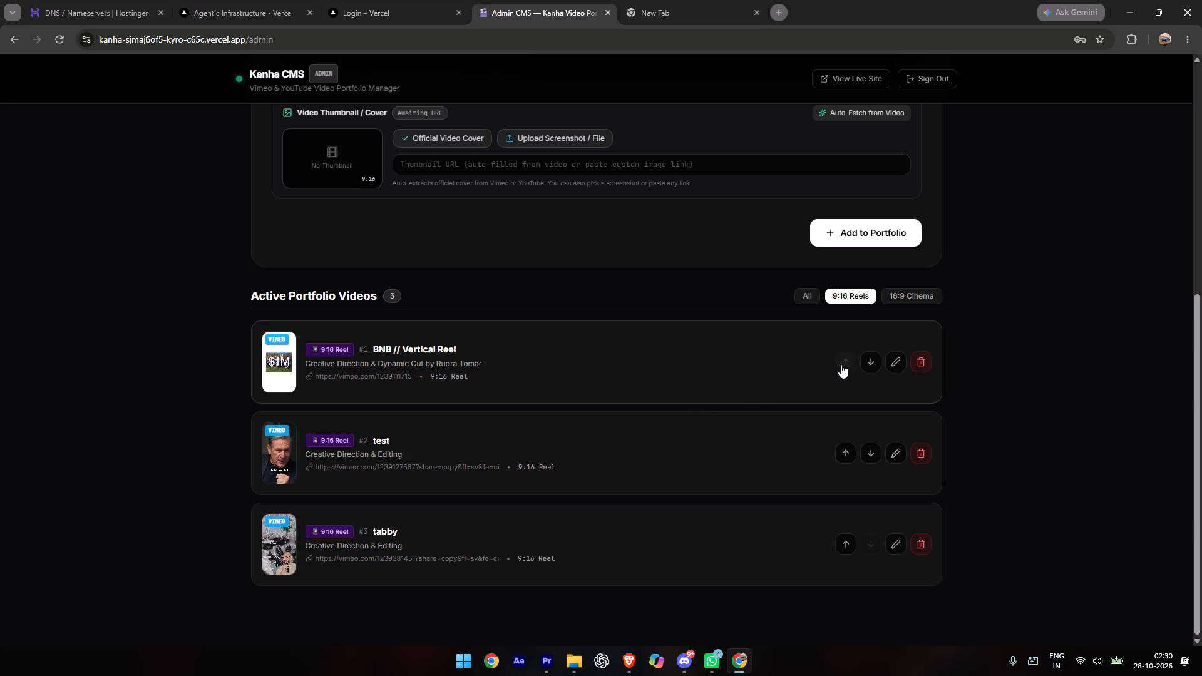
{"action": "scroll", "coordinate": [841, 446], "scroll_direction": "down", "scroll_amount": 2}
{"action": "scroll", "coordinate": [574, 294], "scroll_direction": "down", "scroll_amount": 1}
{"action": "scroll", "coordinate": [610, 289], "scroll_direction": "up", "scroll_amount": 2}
Search Google for vimeo in the empty new tab and open the official Vimeo website from the results.
{"action": "left_click", "coordinate": [663, 0]}
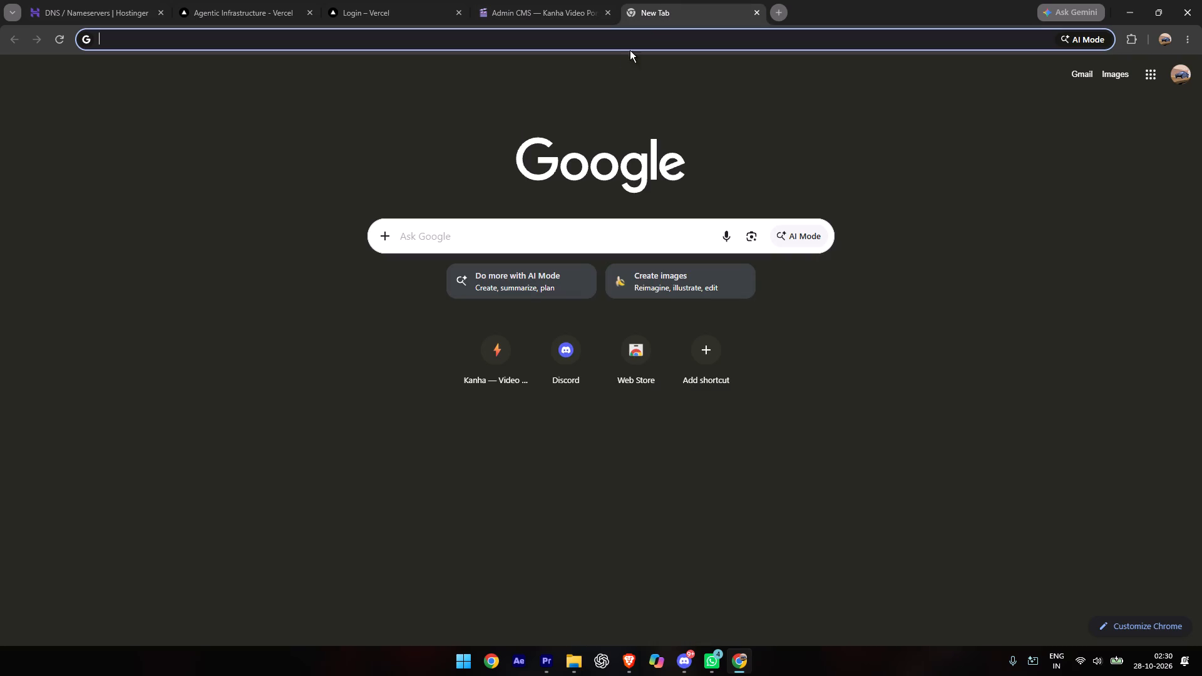
{"action": "type", "text": "vimeo"}
{"action": "key", "text": "Return"}
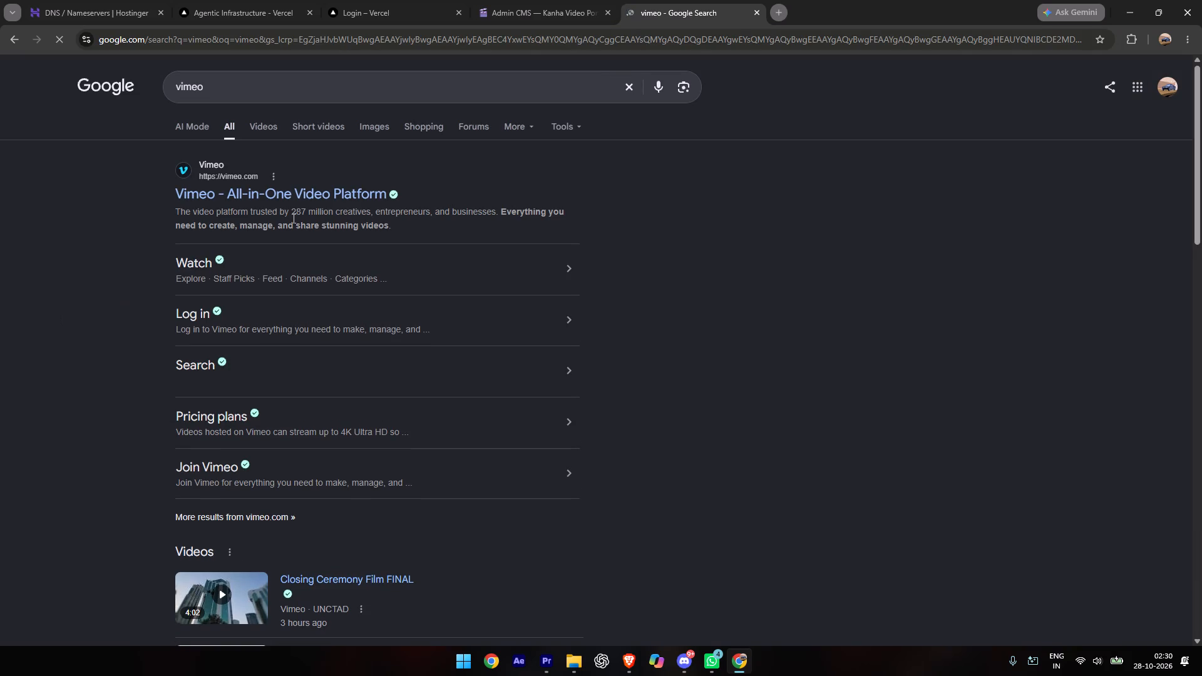
{"action": "left_click", "coordinate": [277, 193]}
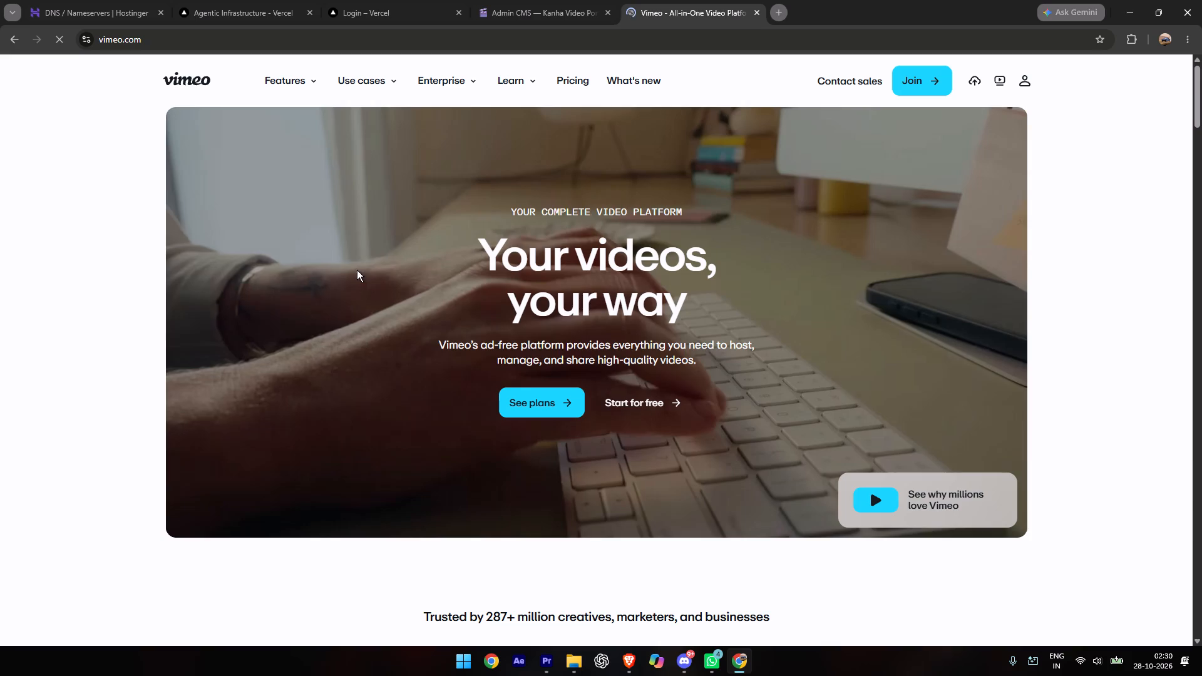
Open the account login from the Vimeo home page.
{"action": "left_click", "coordinate": [1019, 79]}
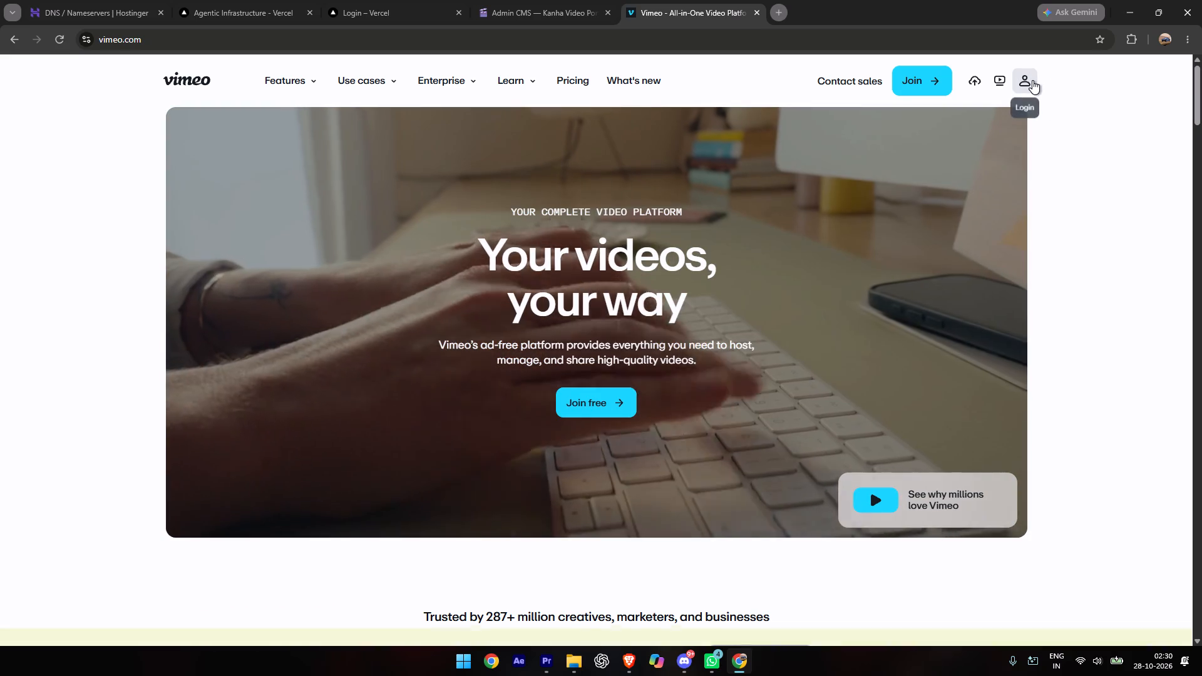
{"action": "left_click", "coordinate": [1022, 83]}
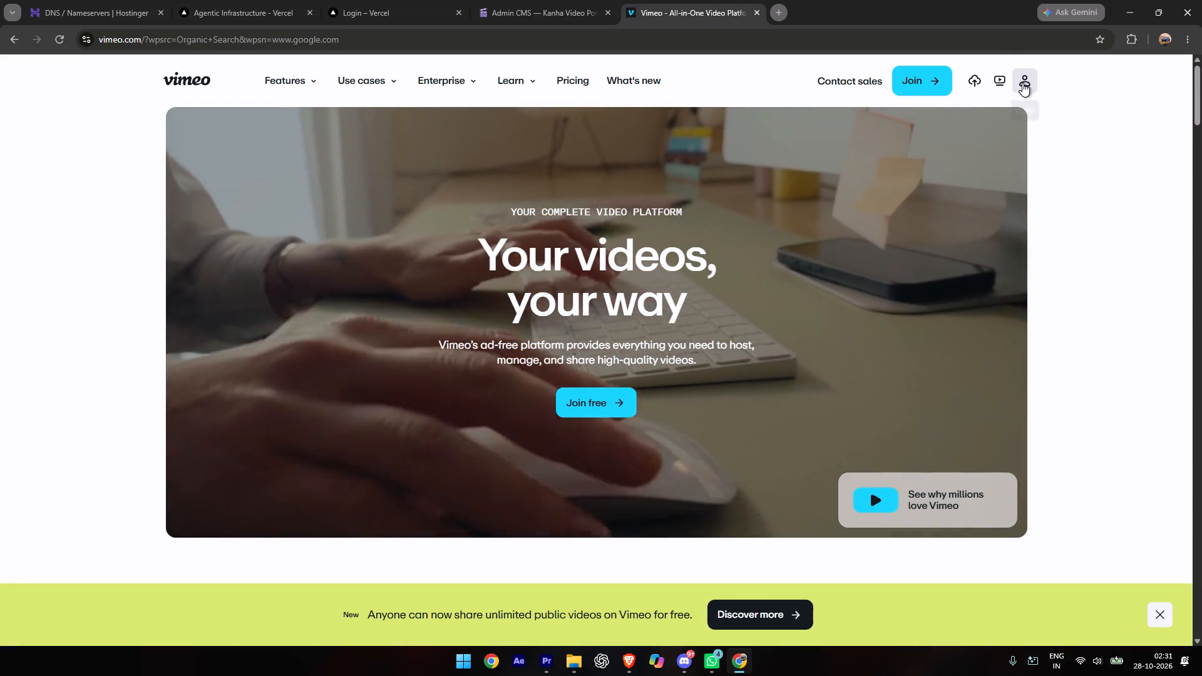
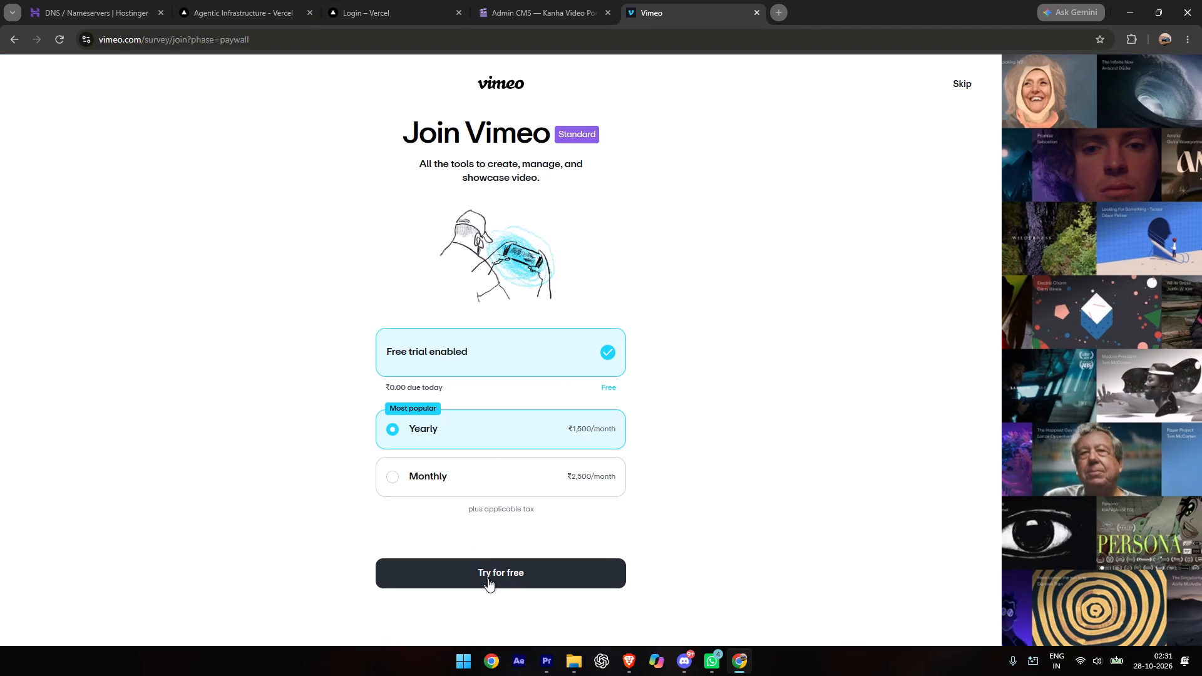
Skip the paid Vimeo plan sign-up and dismiss the Free plan announcement on the home page.
{"action": "left_click", "coordinate": [975, 76]}
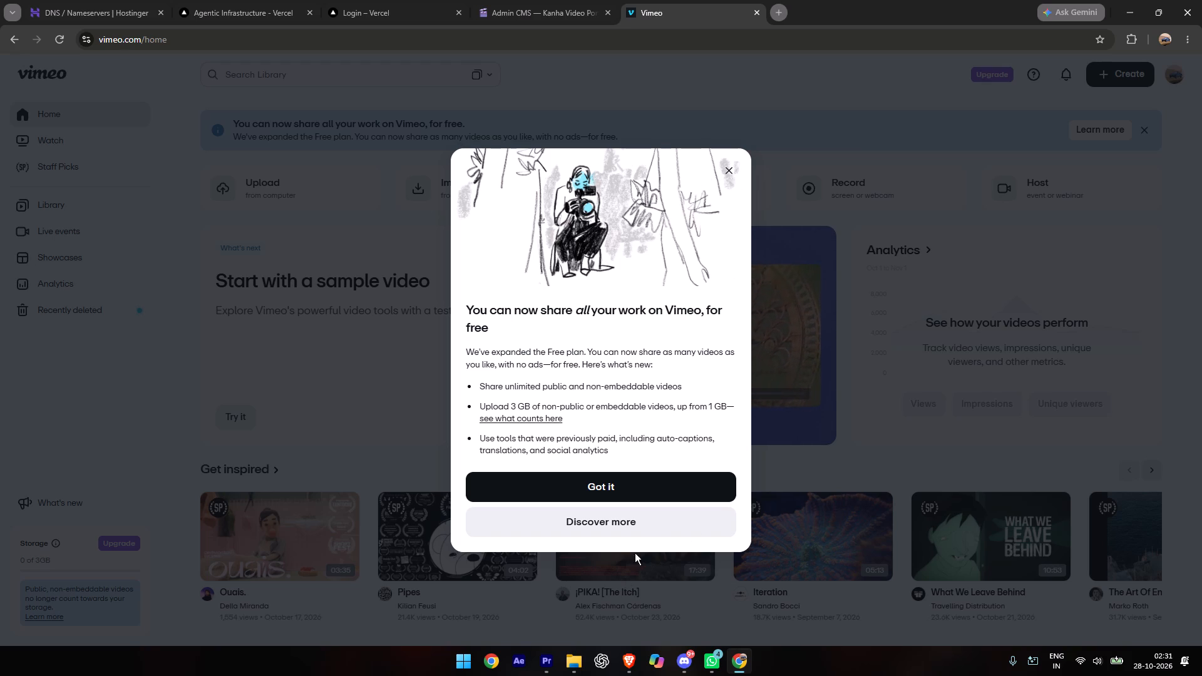
{"action": "left_click", "coordinate": [622, 489]}
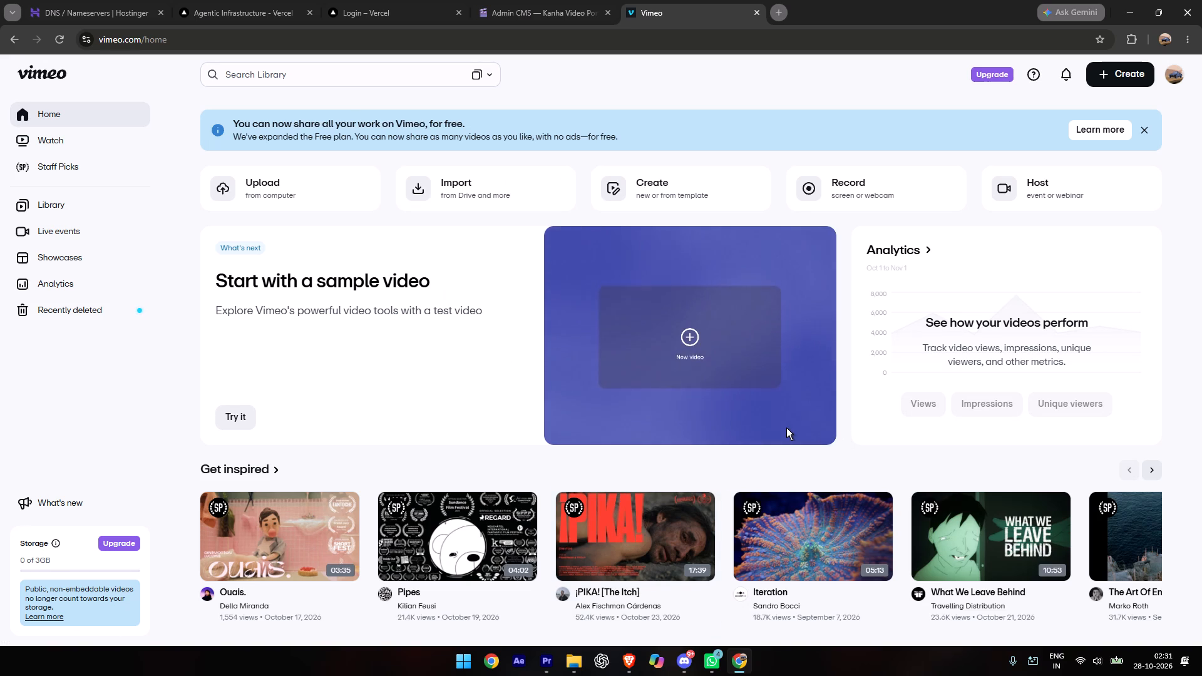
{"action": "scroll", "coordinate": [796, 453], "scroll_direction": "down", "scroll_amount": 1}
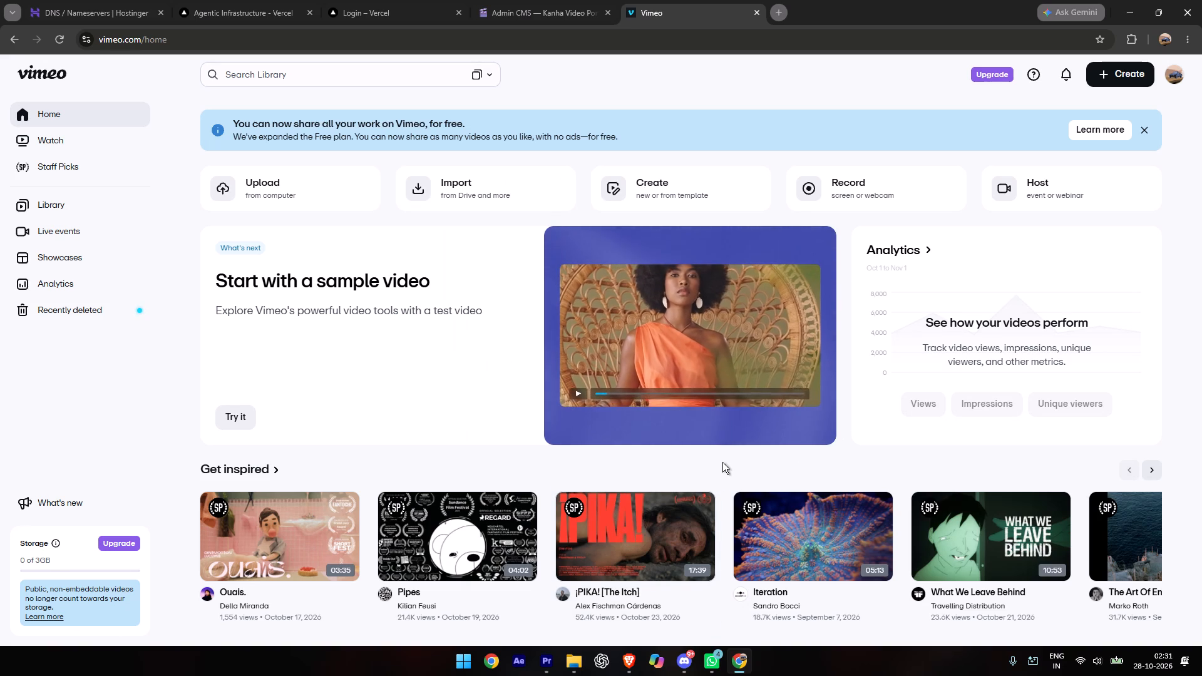
Upload the videos final assignment 2, proj 1, SFX assignment and Video-1912 from the Portfolio folder on drive E.
{"action": "left_click", "coordinate": [332, 188]}
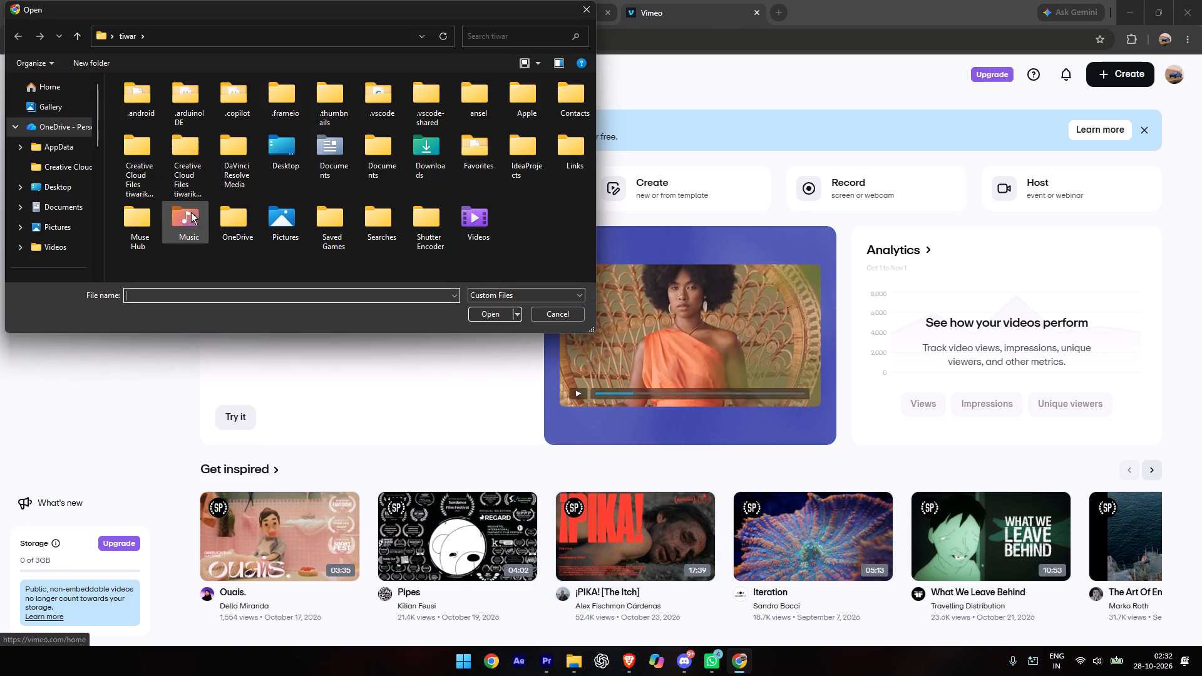
{"action": "scroll", "coordinate": [58, 218], "scroll_direction": "down", "scroll_amount": 3}
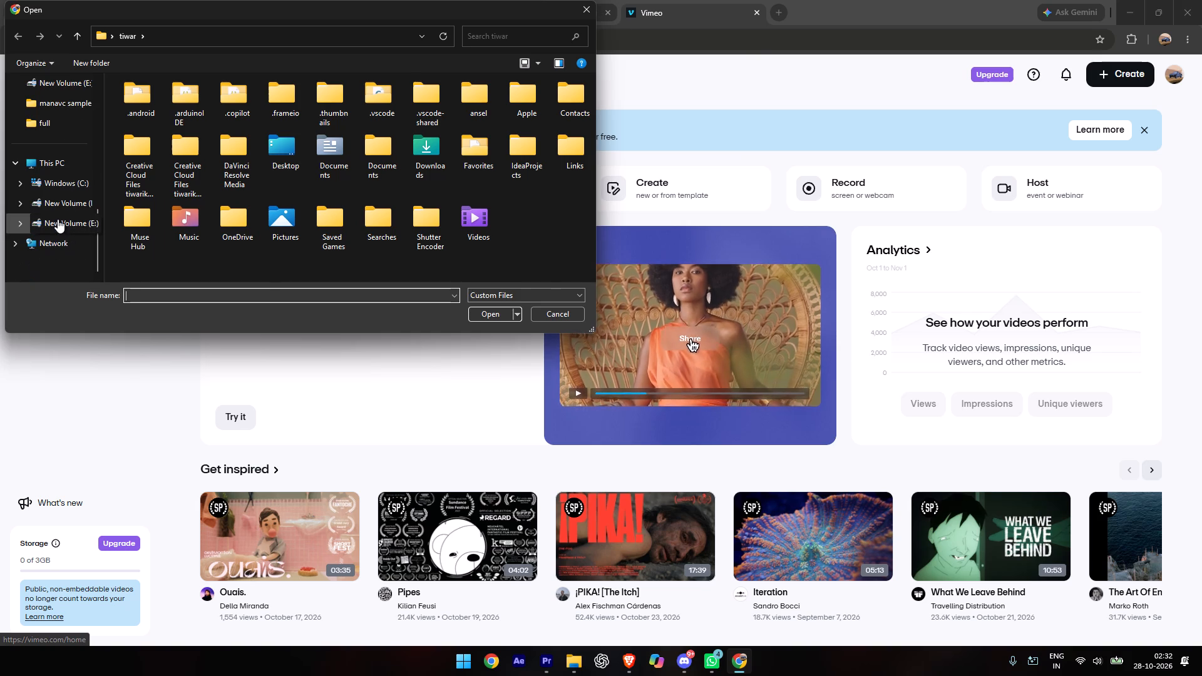
{"action": "left_click", "coordinate": [58, 219]}
{"action": "scroll", "coordinate": [322, 210], "scroll_direction": "down", "scroll_amount": 3}
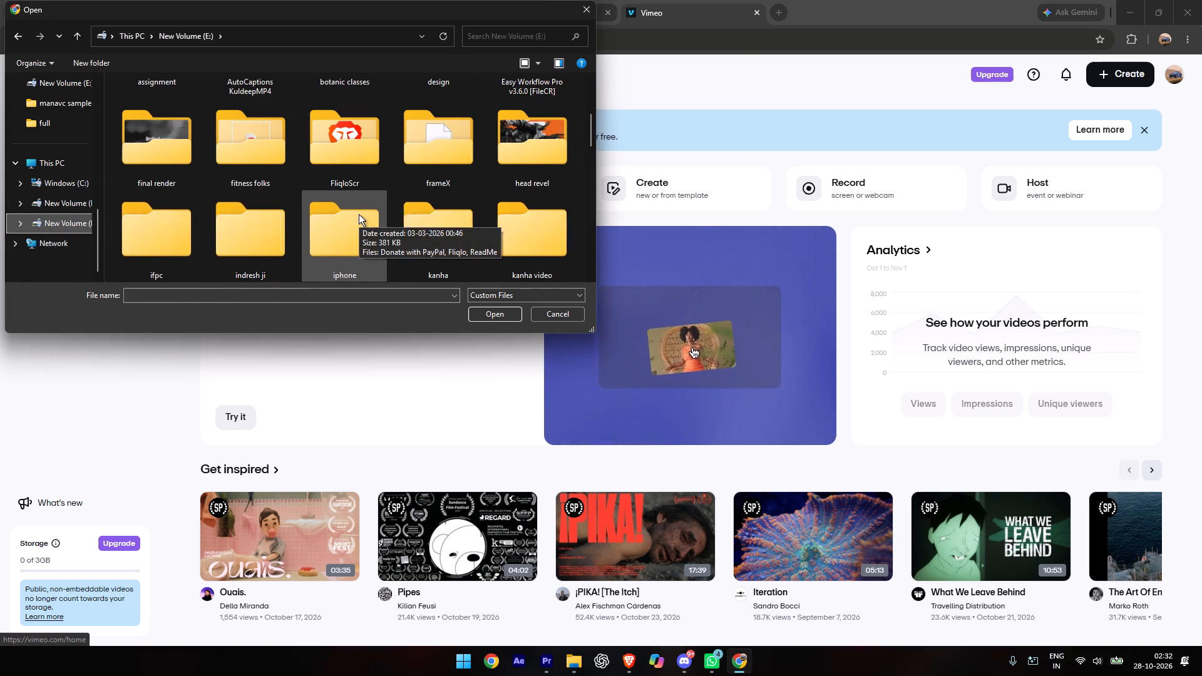
{"action": "scroll", "coordinate": [359, 214], "scroll_direction": "down", "scroll_amount": 1}
{"action": "scroll", "coordinate": [434, 194], "scroll_direction": "down", "scroll_amount": 2}
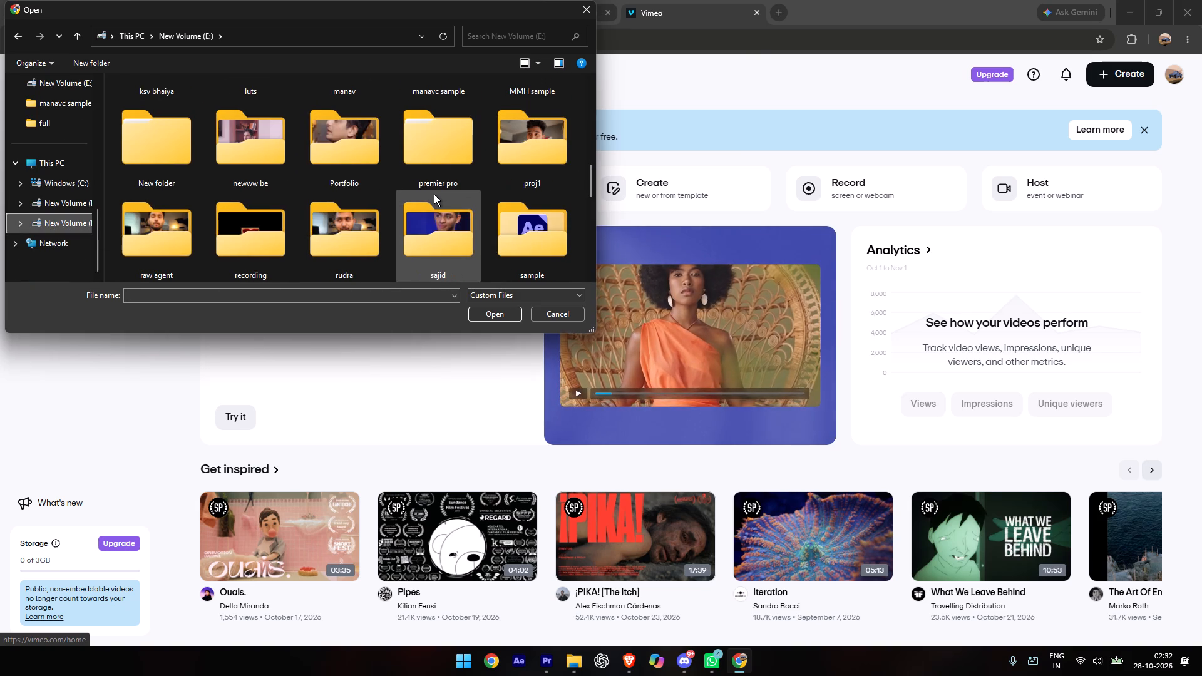
{"action": "double_click", "coordinate": [339, 164]}
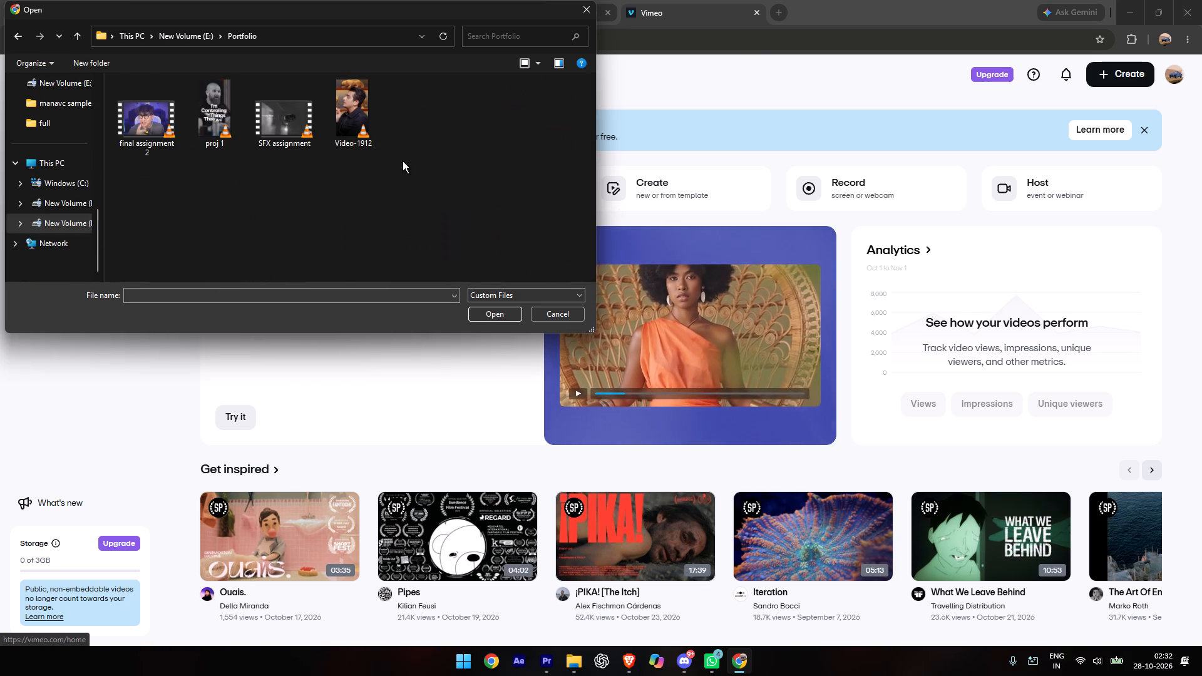
{"action": "left_click_drag", "start_coordinate": [407, 161], "coordinate": [156, 74]}
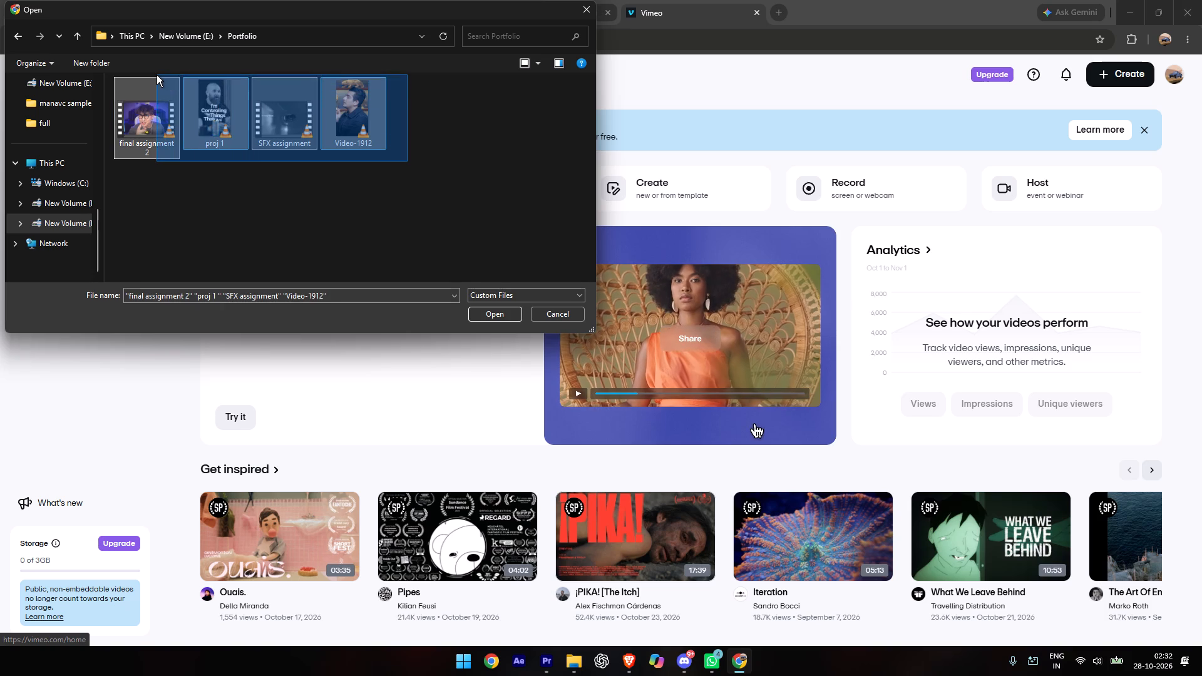
{"action": "left_click_drag", "start_coordinate": [156, 74], "coordinate": [191, 177]}
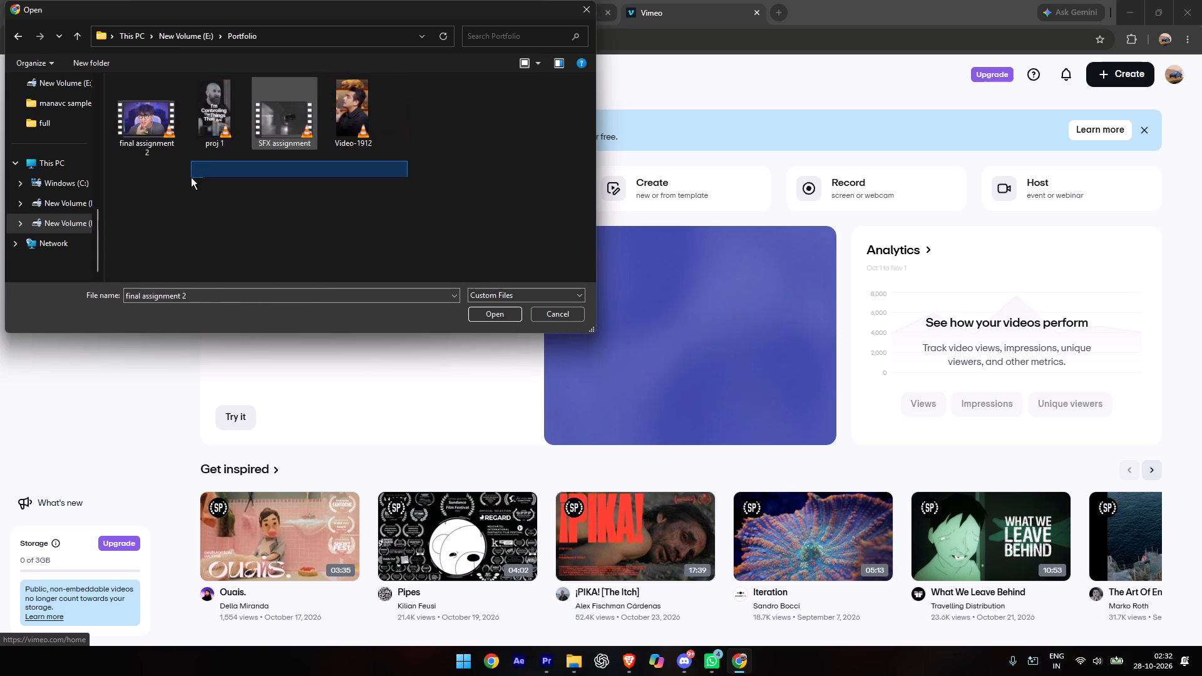
{"action": "left_click_drag", "start_coordinate": [191, 177], "coordinate": [166, 107]}
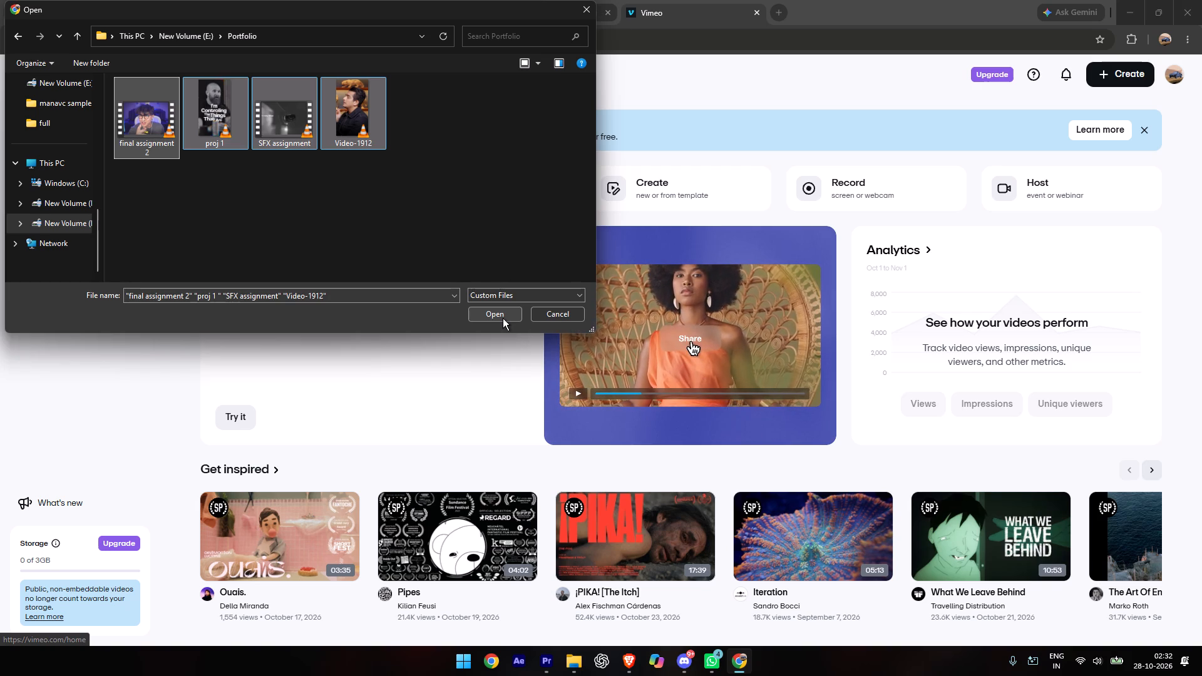
{"action": "left_click", "coordinate": [503, 318]}
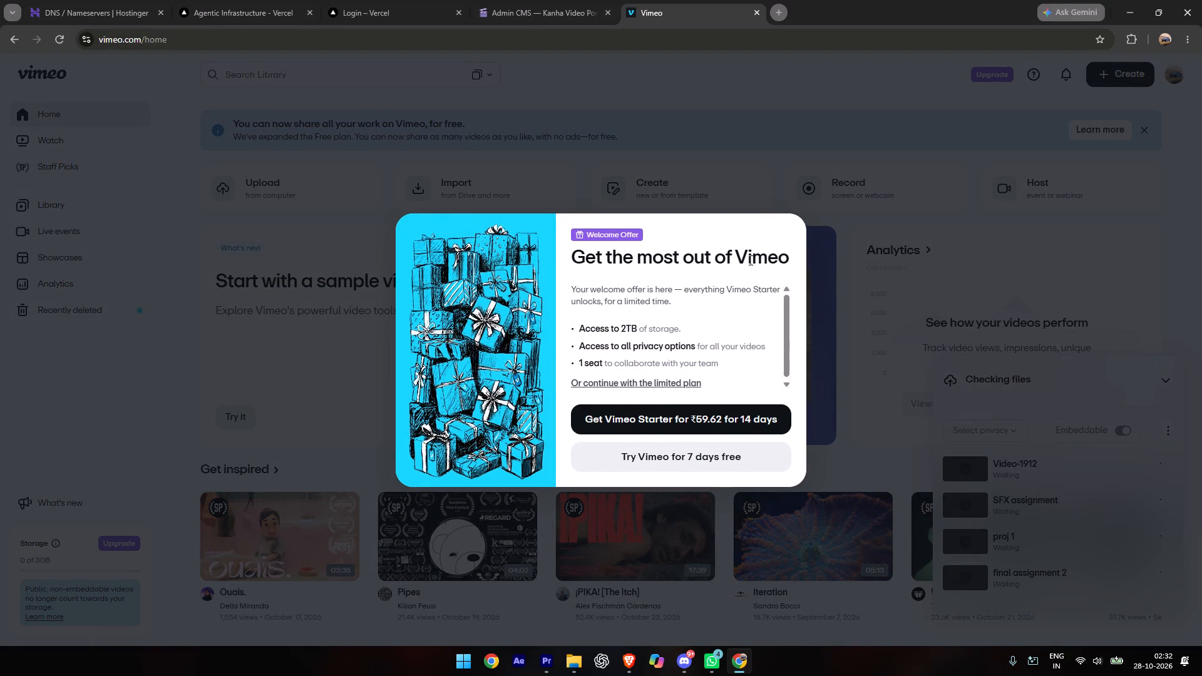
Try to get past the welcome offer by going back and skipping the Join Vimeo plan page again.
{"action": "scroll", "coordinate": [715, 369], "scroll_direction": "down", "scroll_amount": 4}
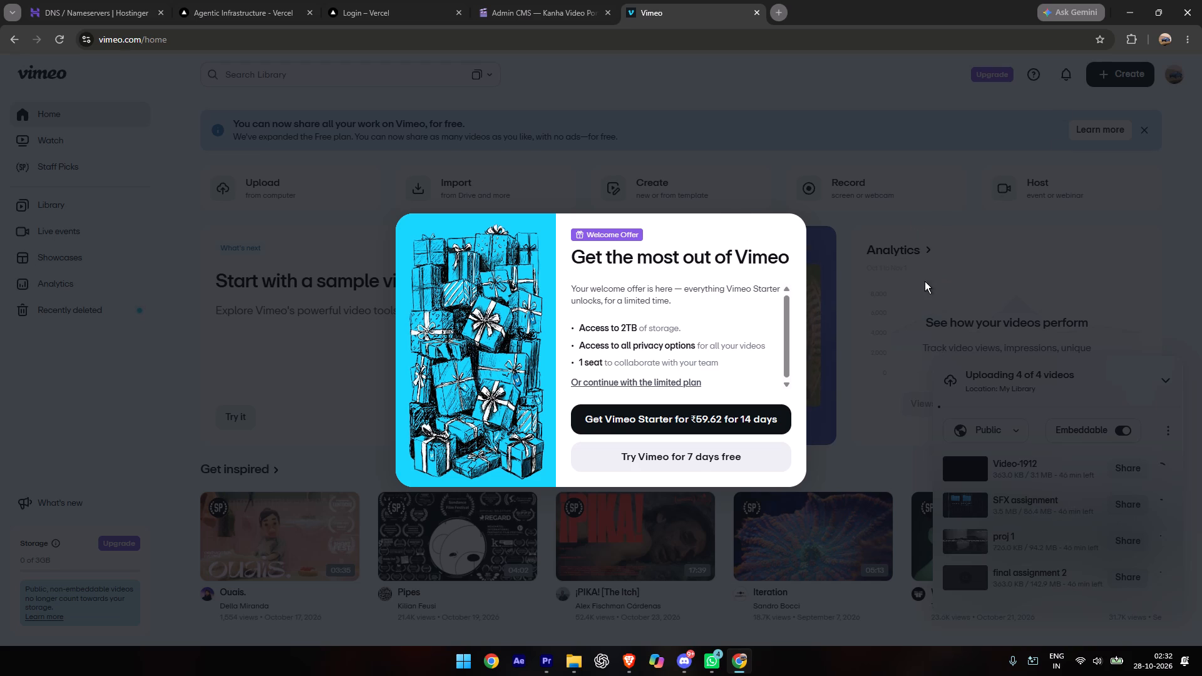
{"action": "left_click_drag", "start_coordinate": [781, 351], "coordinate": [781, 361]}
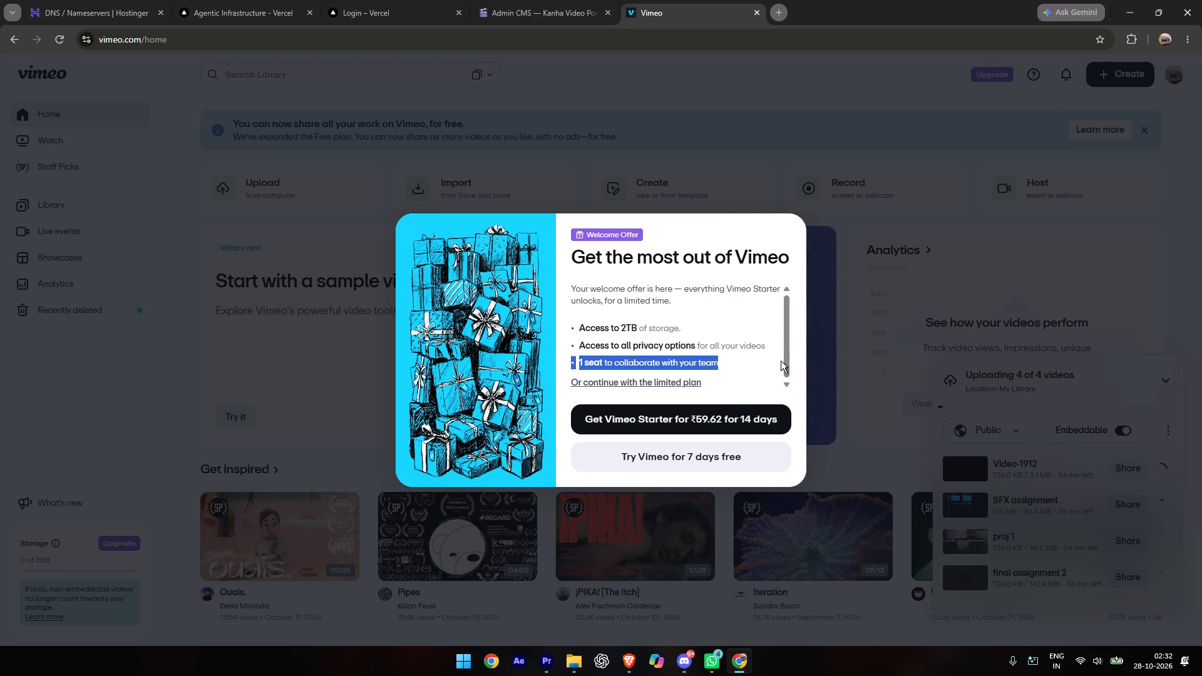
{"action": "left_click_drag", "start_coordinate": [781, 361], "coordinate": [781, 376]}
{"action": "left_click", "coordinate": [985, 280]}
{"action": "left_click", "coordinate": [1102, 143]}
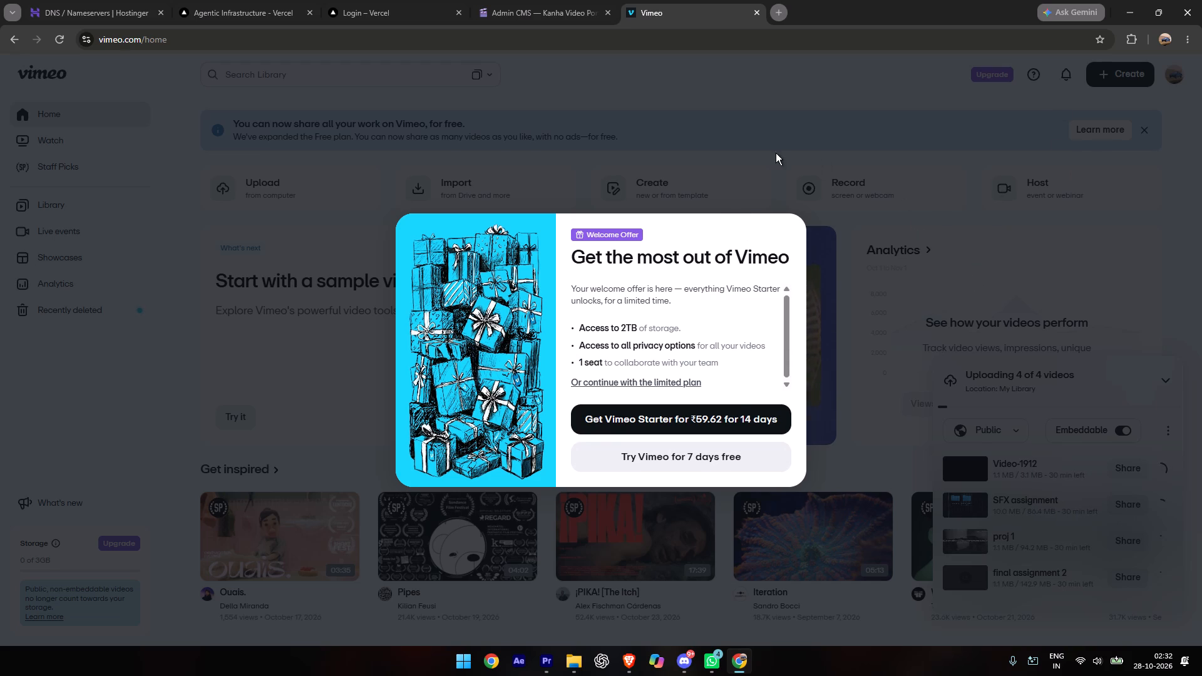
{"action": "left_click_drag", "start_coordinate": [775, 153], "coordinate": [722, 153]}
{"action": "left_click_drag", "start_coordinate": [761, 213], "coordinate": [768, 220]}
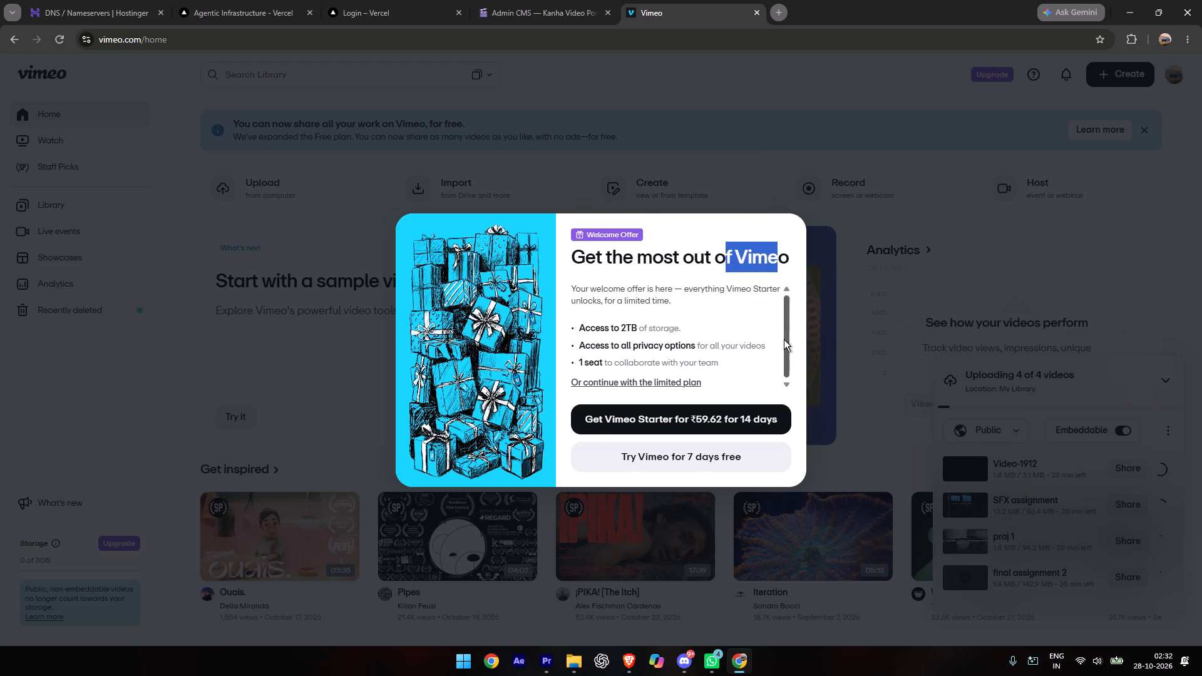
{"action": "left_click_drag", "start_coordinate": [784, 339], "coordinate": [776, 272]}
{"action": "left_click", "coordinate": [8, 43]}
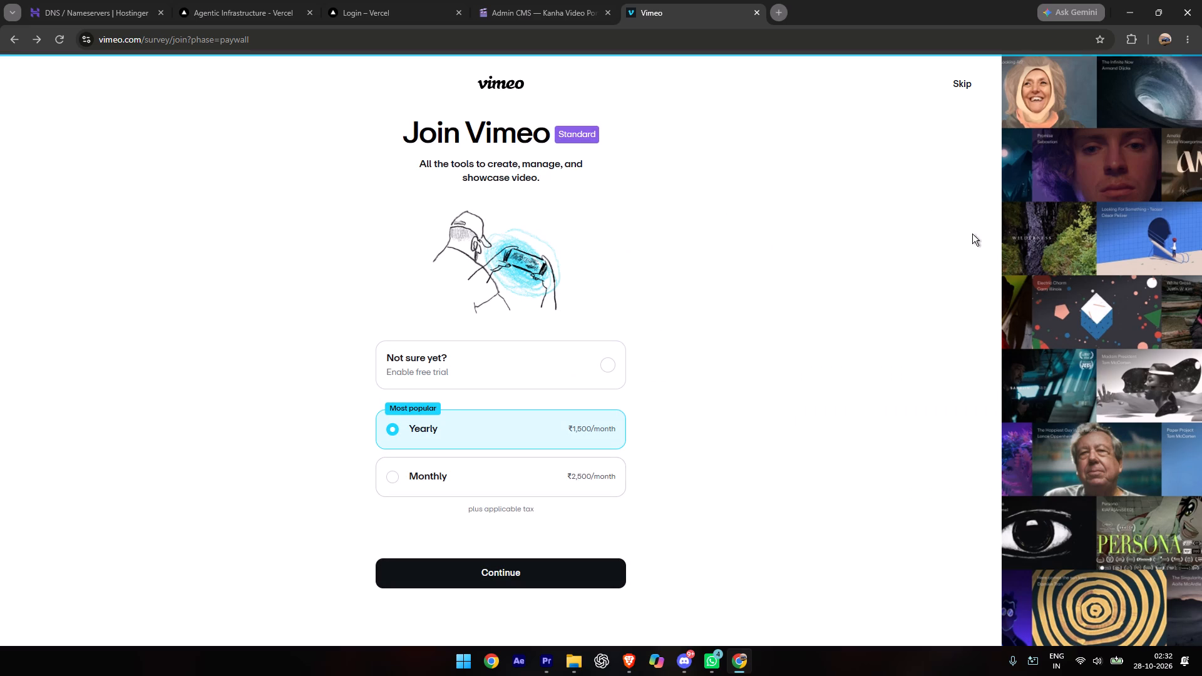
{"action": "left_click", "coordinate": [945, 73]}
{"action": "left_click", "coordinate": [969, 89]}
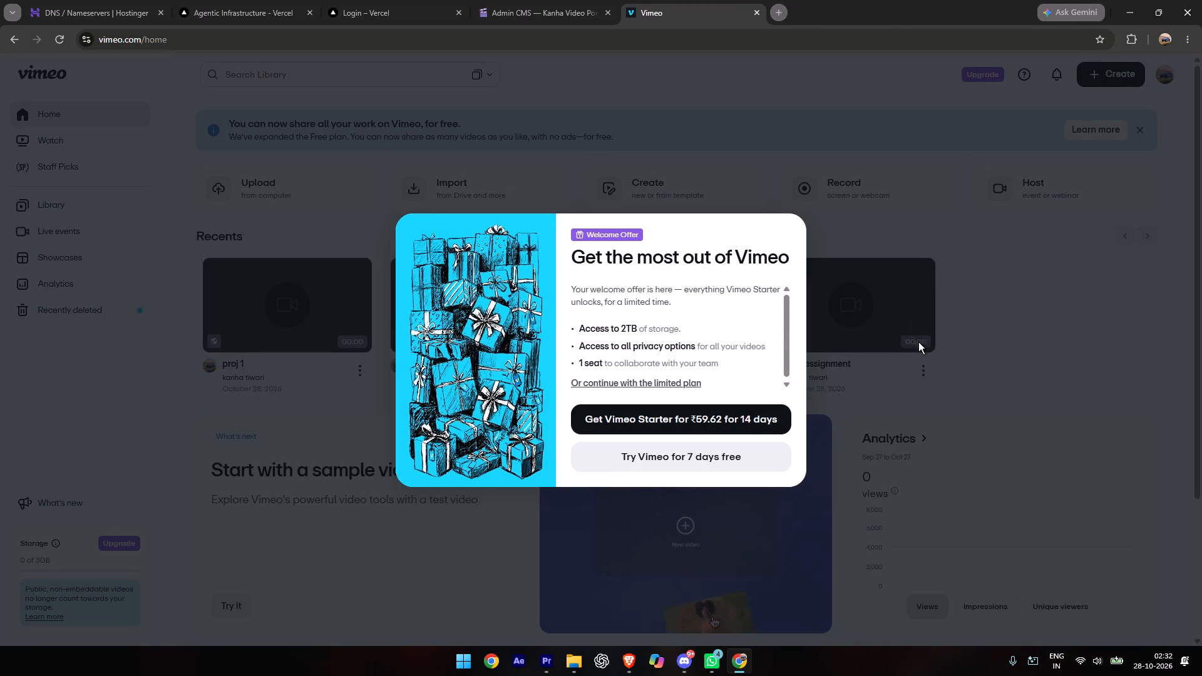
Decline the Vimeo Starter welcome offer by continuing with the limited plan.
{"action": "scroll", "coordinate": [742, 317], "scroll_direction": "down", "scroll_amount": 3}
{"action": "scroll", "coordinate": [730, 325], "scroll_direction": "up", "scroll_amount": 4}
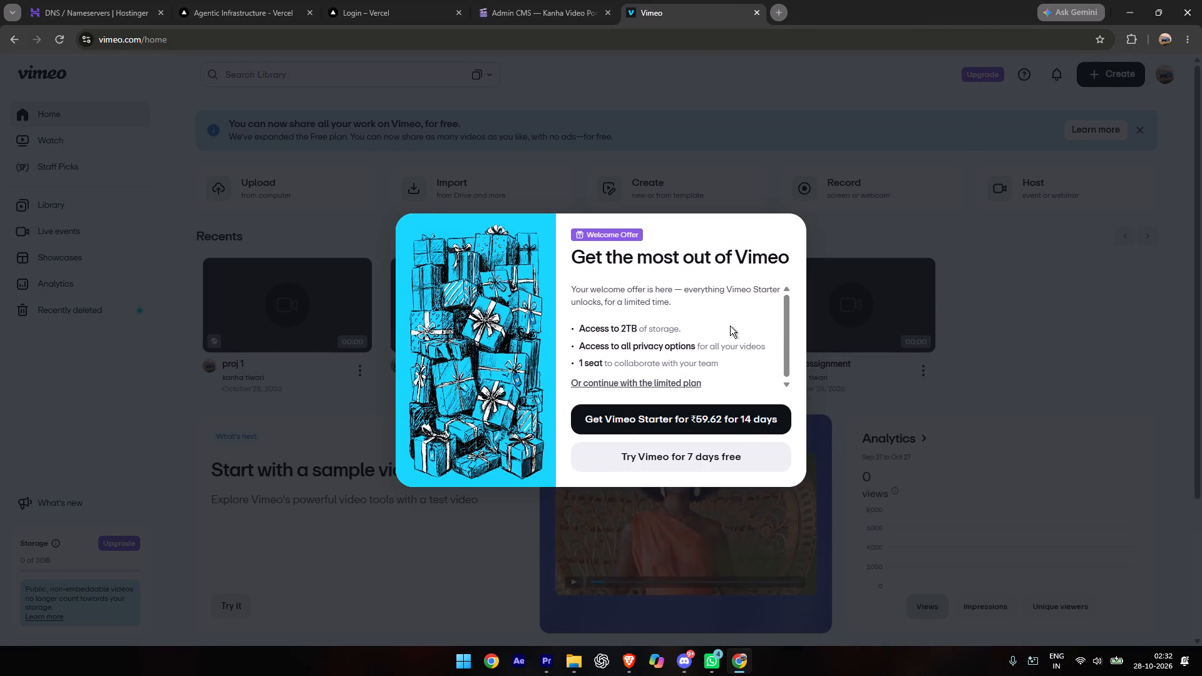
{"action": "left_click", "coordinate": [664, 388]}
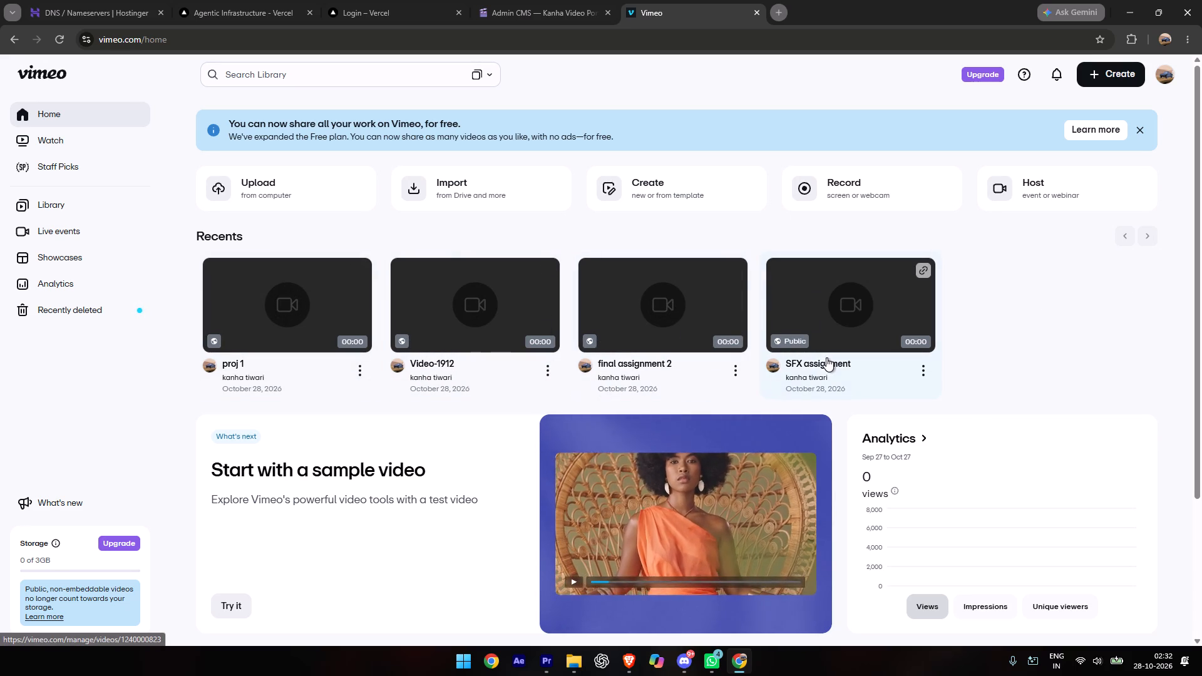
Open the Video-1912 page from the recent videos, close the page customization prompt and check the video.
{"action": "left_click", "coordinate": [483, 325]}
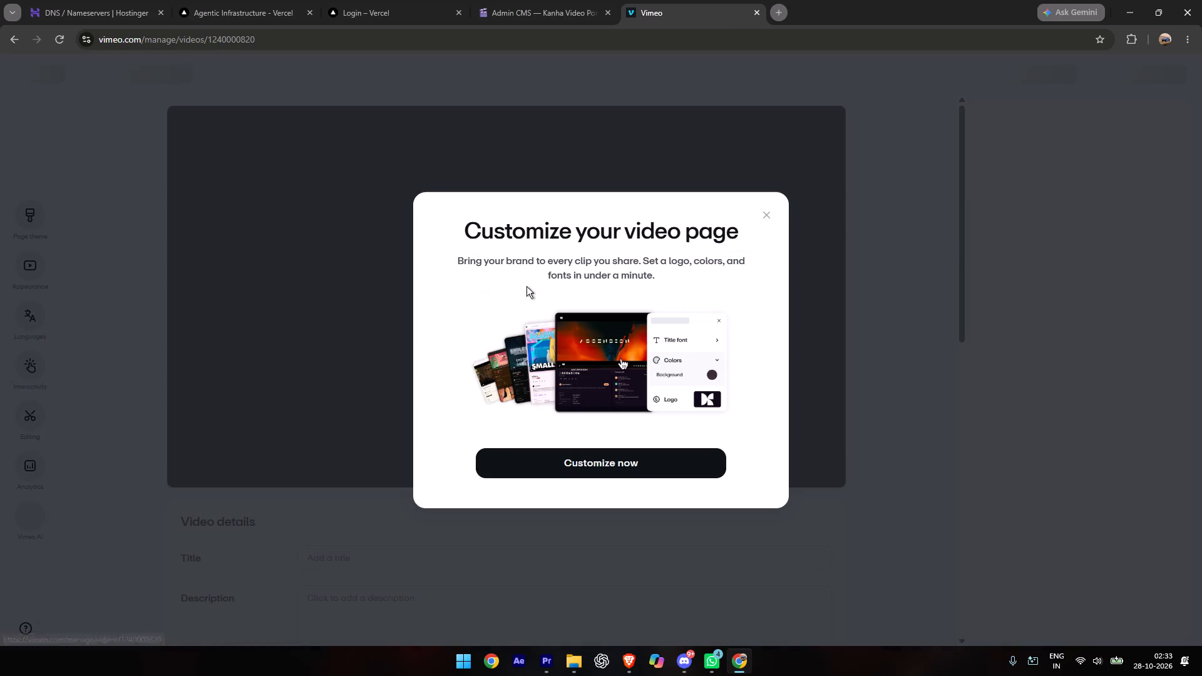
{"action": "left_click", "coordinate": [768, 213]}
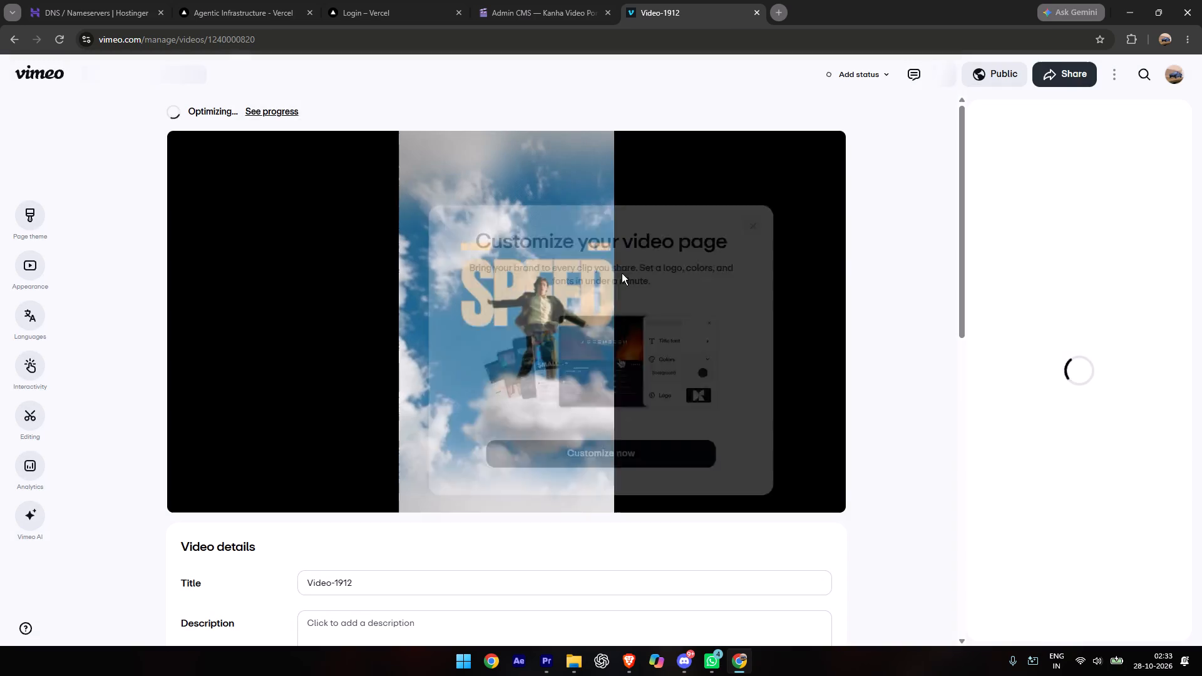
{"action": "left_click", "coordinate": [463, 280]}
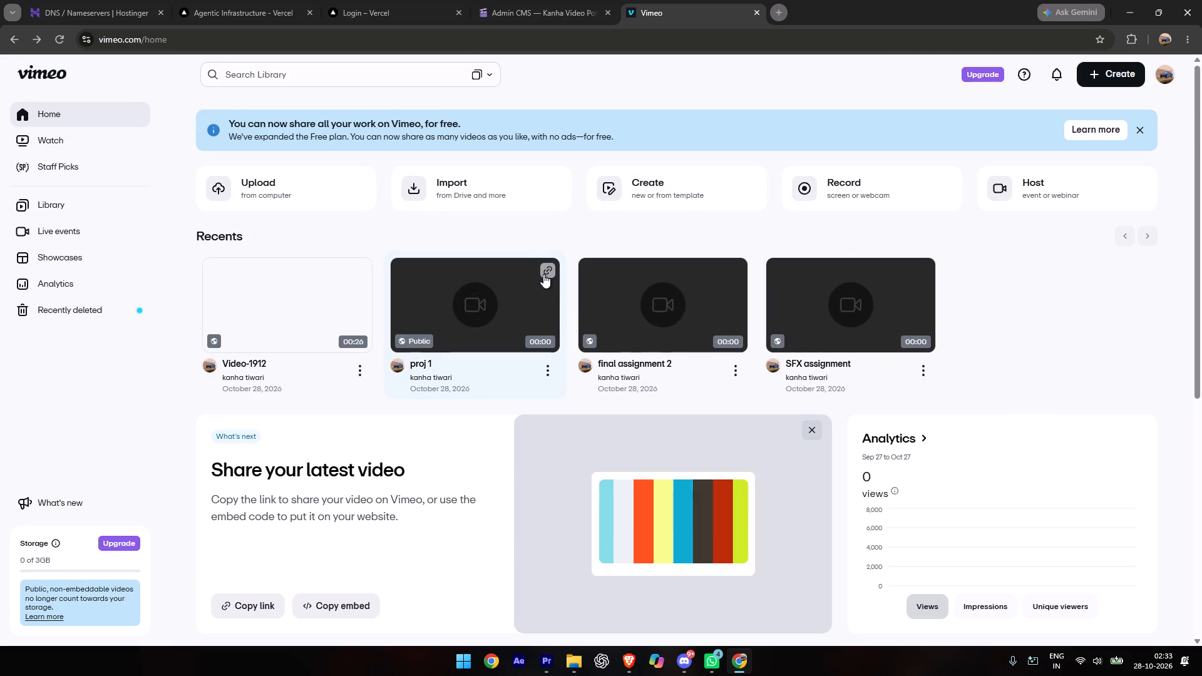
Copy the Video-1912 link and paste it as the thumbnail URL in the Admin CMS form for a new video.
{"action": "left_click", "coordinate": [365, 270]}
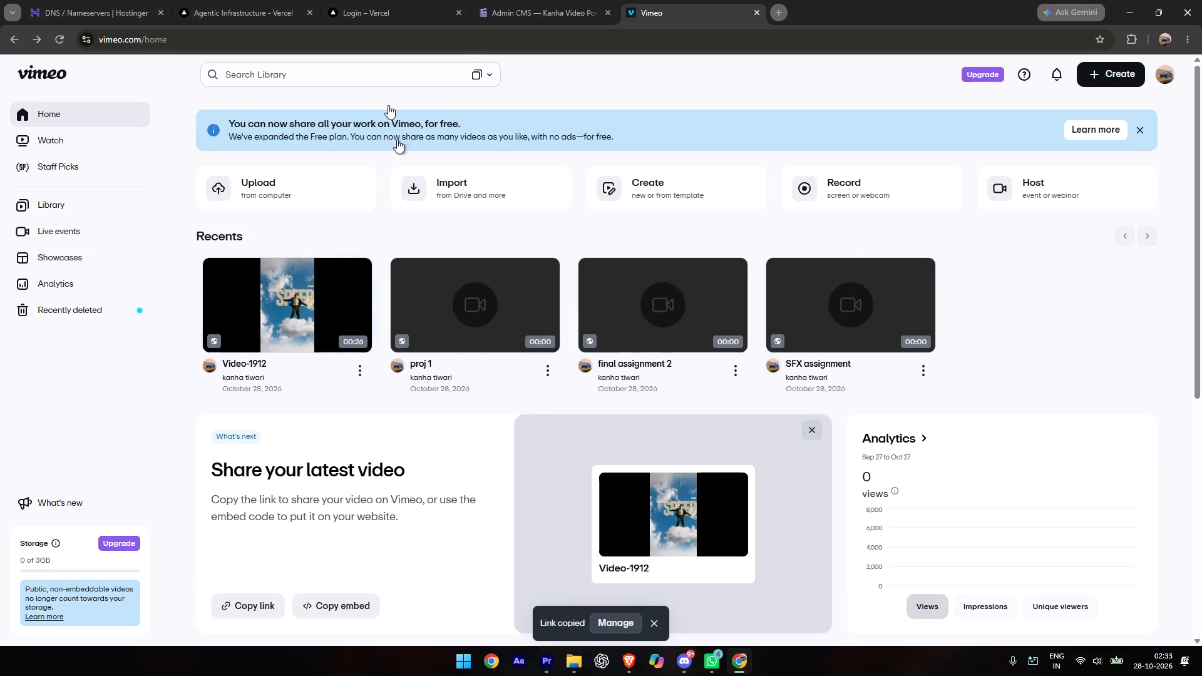
{"action": "left_click", "coordinate": [520, 0]}
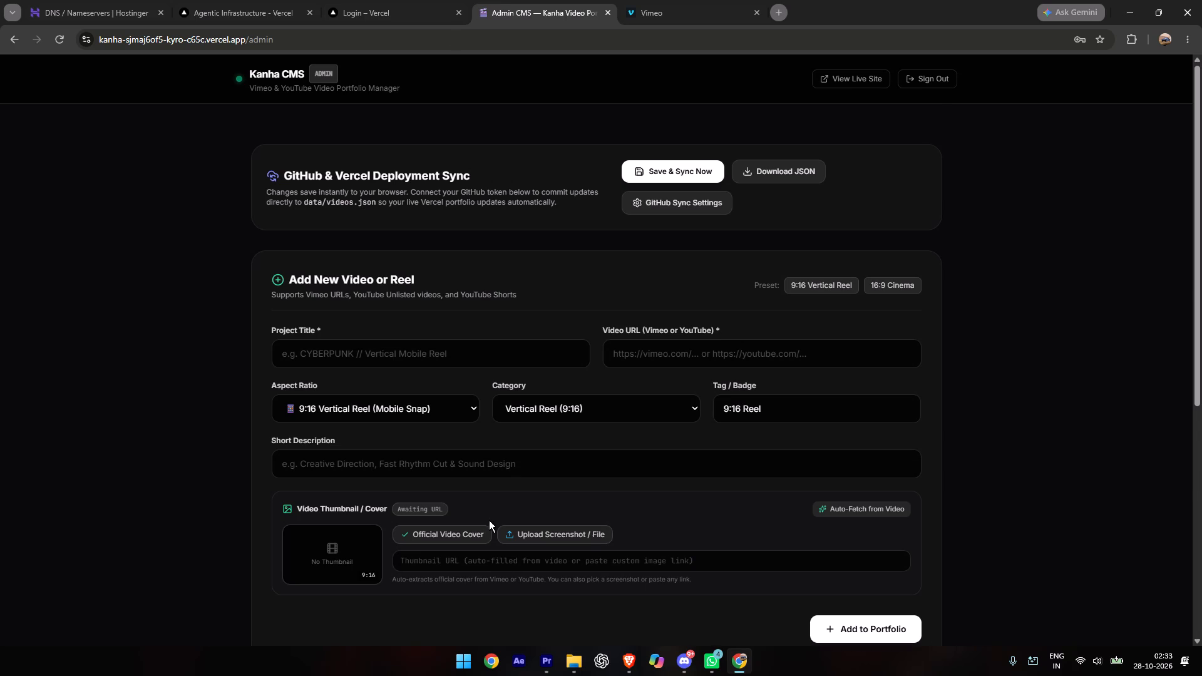
{"action": "scroll", "coordinate": [489, 520], "scroll_direction": "down", "scroll_amount": 1}
{"action": "left_click", "coordinate": [442, 165]}
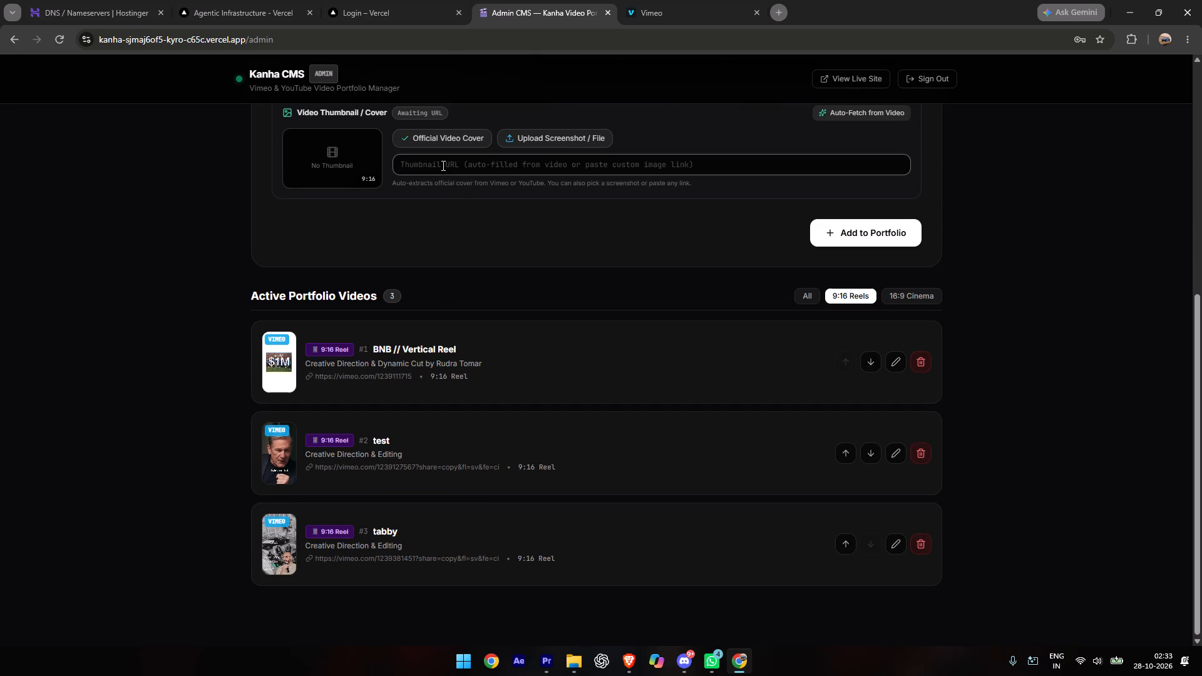
{"action": "key", "text": "ctrl+v"}
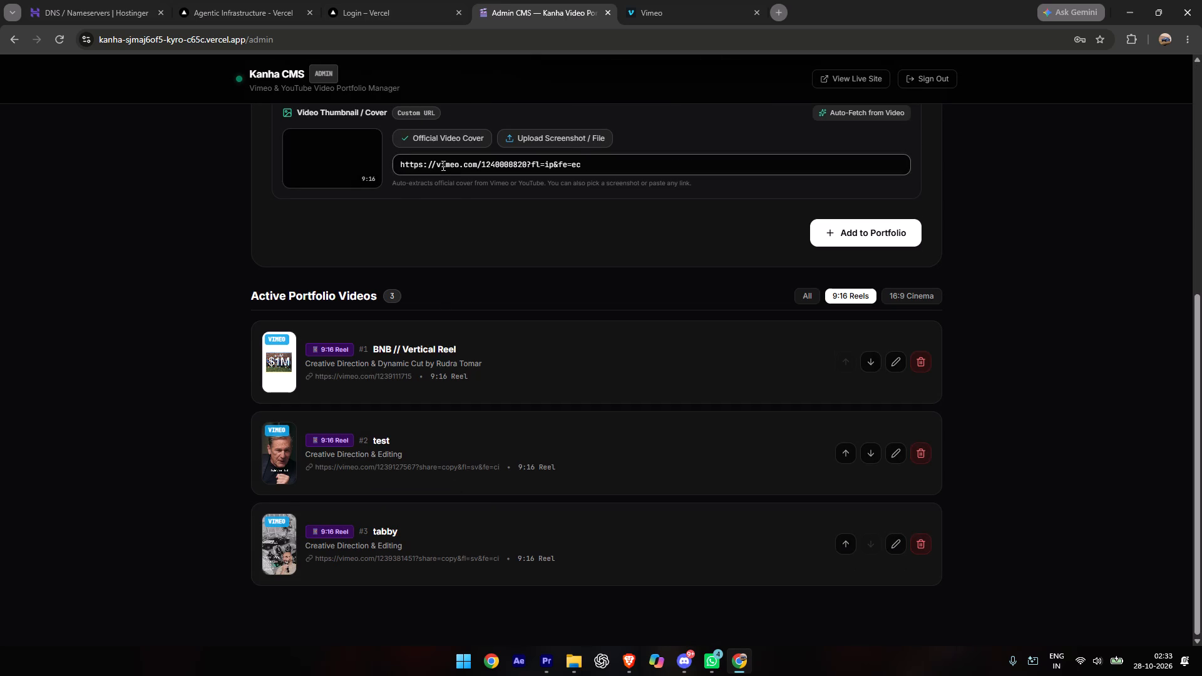
{"action": "scroll", "coordinate": [375, 199], "scroll_direction": "up", "scroll_amount": 1}
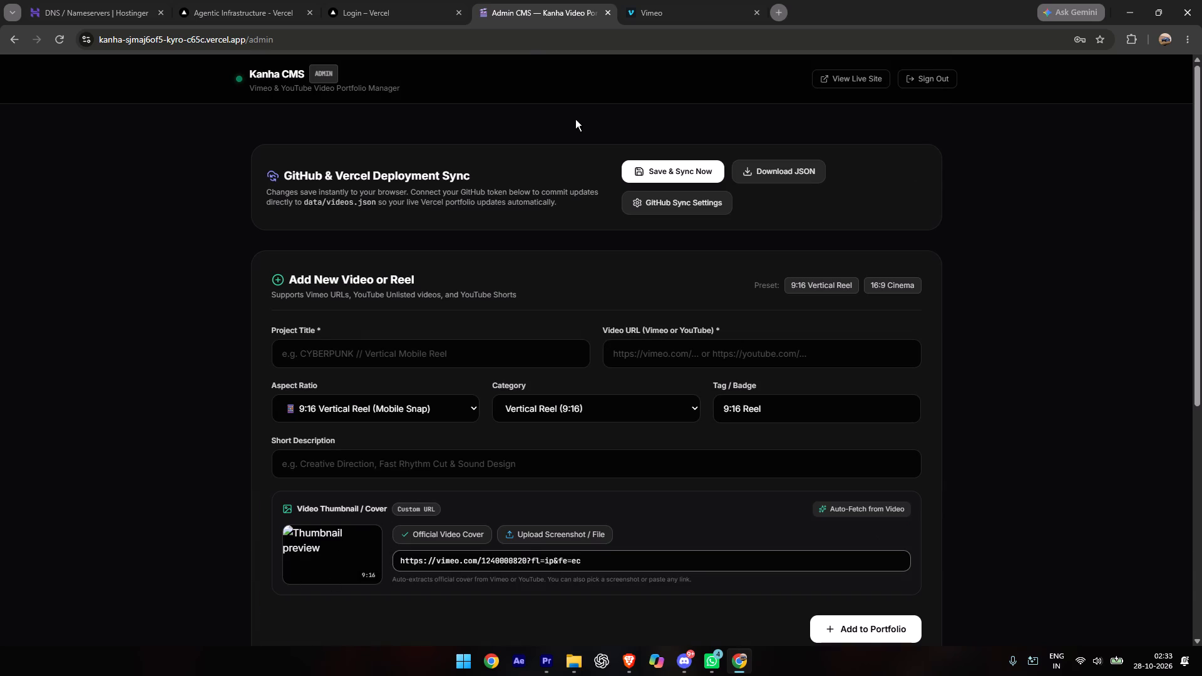
Open the copied Video-1912 link in a new browser tab.
{"action": "left_click", "coordinate": [770, 13]}
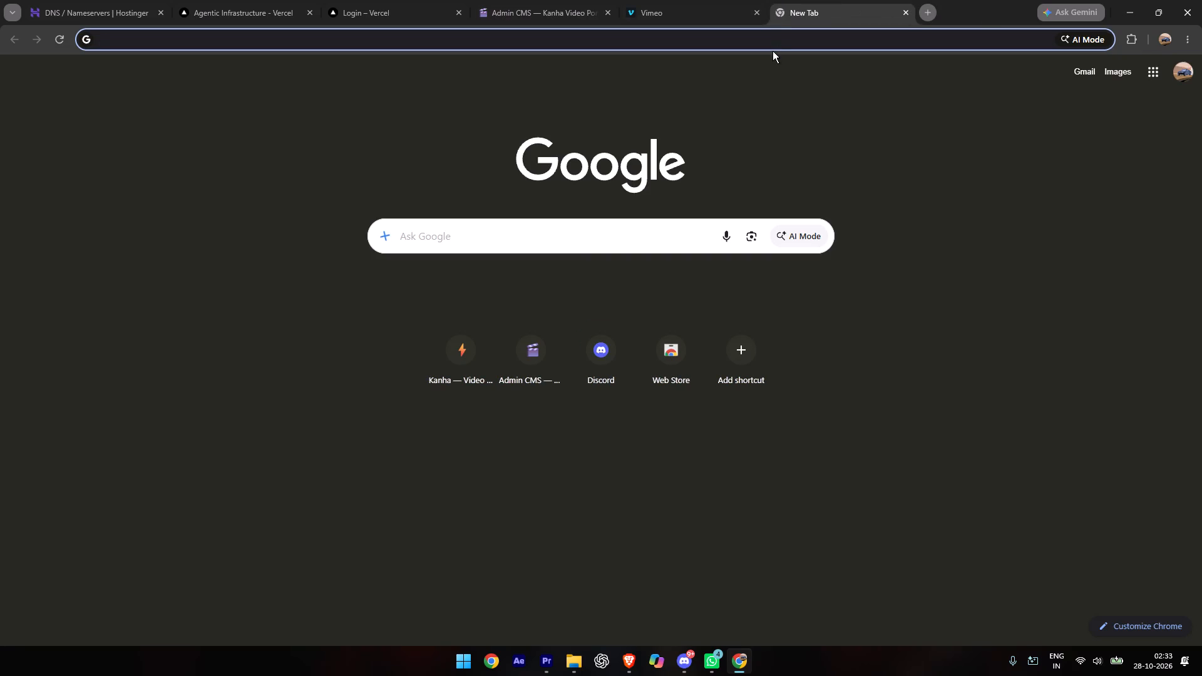
{"action": "key", "text": "ctrl+v"}
{"action": "key", "text": "Return"}
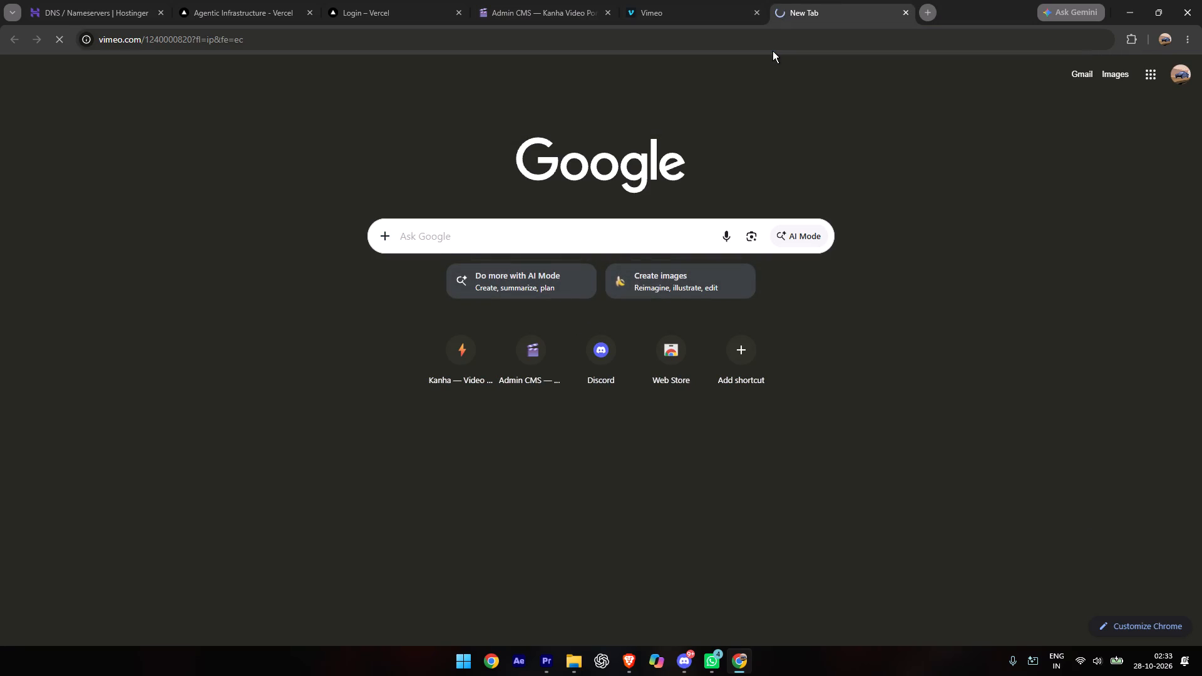
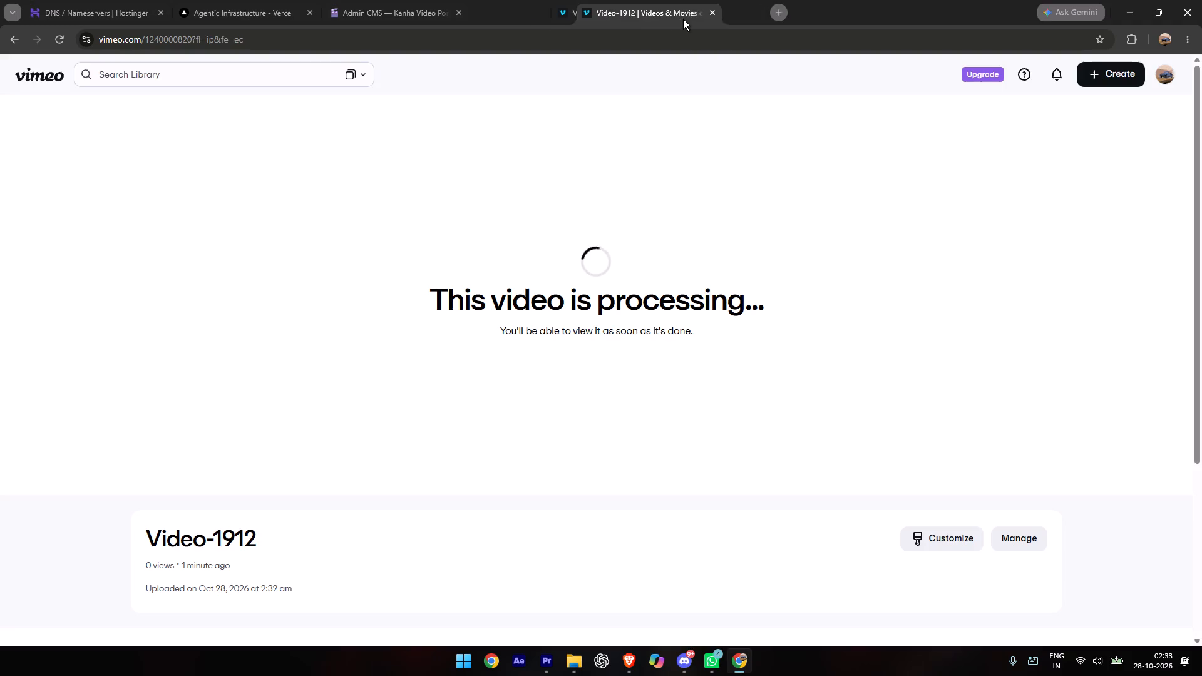
Return to the Admin CMS form and clear the Vimeo link from the thumbnail URL.
{"action": "left_click_drag", "start_coordinate": [683, 19], "coordinate": [703, 15]}
{"action": "left_click", "coordinate": [555, 6]}
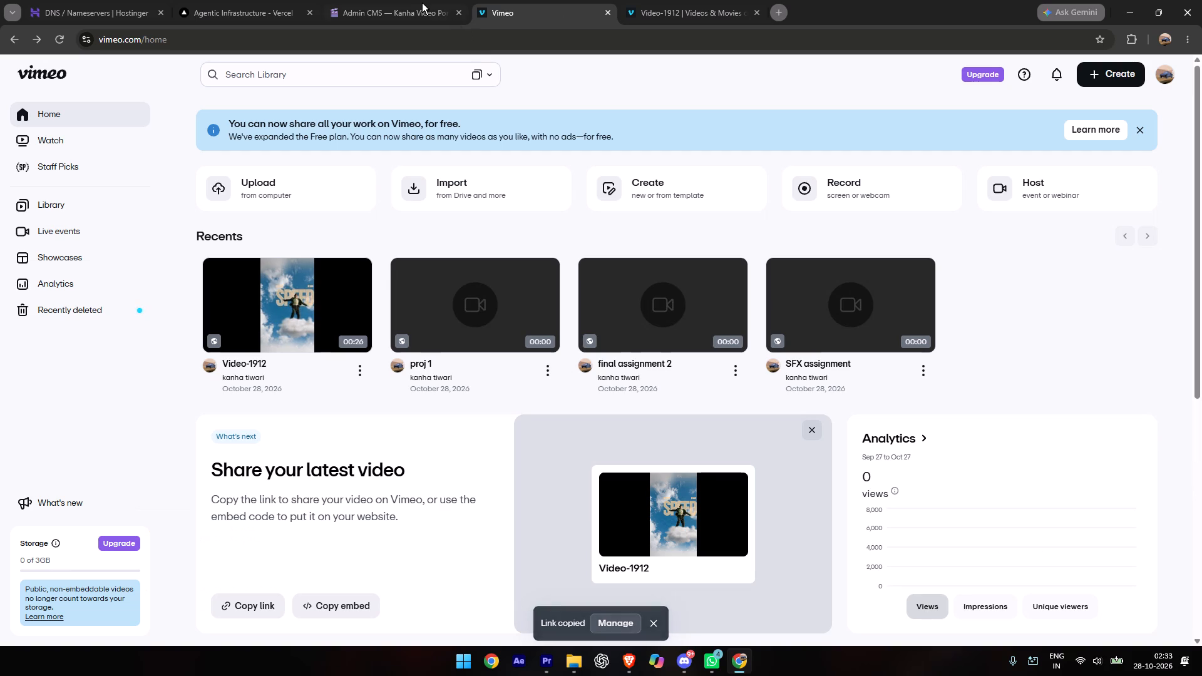
{"action": "left_click", "coordinate": [422, 3]}
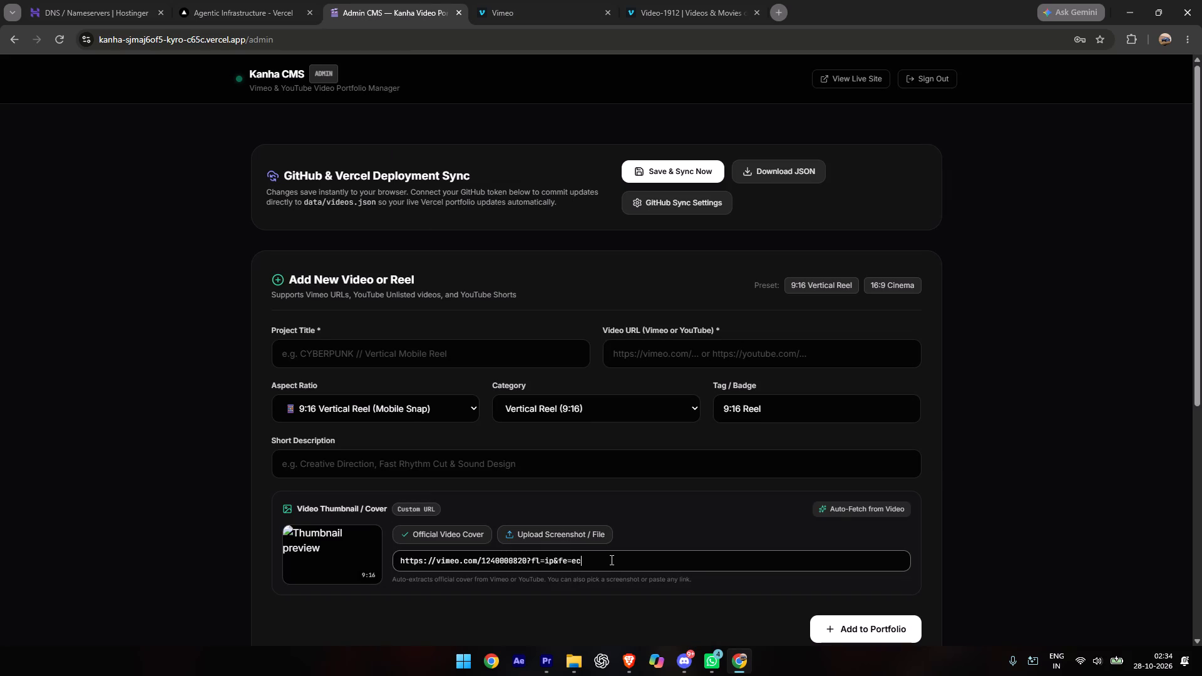
{"action": "left_click_drag", "start_coordinate": [610, 560], "coordinate": [398, 551]}
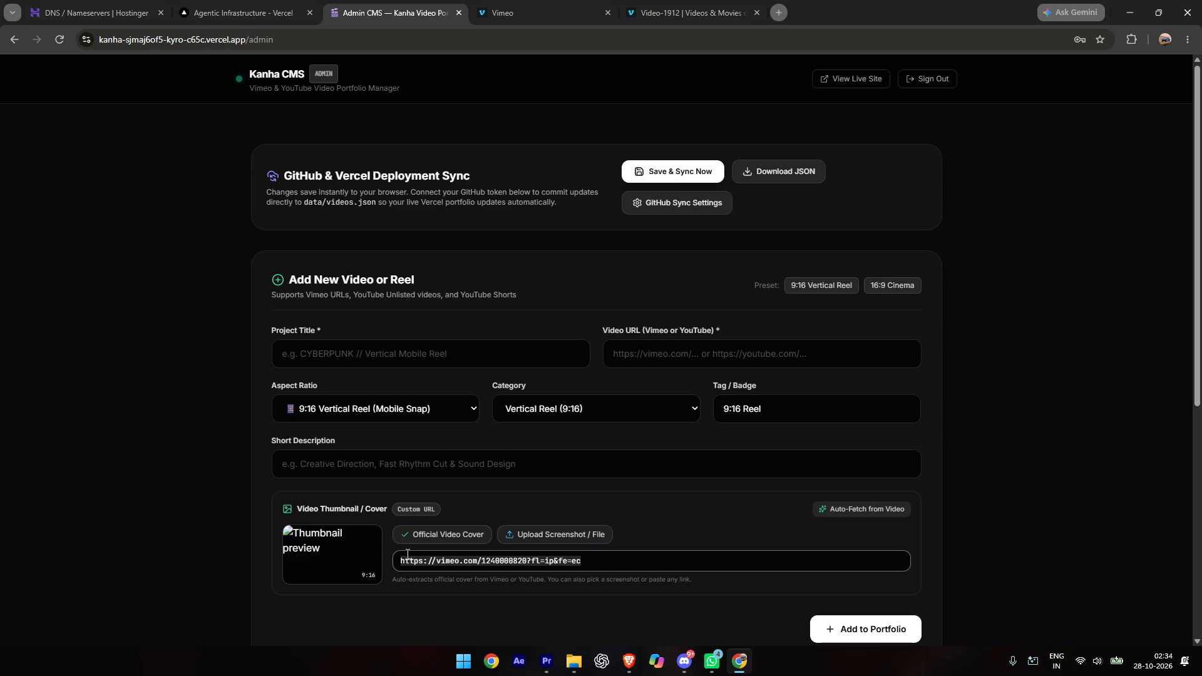
{"action": "left_click_drag", "start_coordinate": [595, 568], "coordinate": [515, 568]}
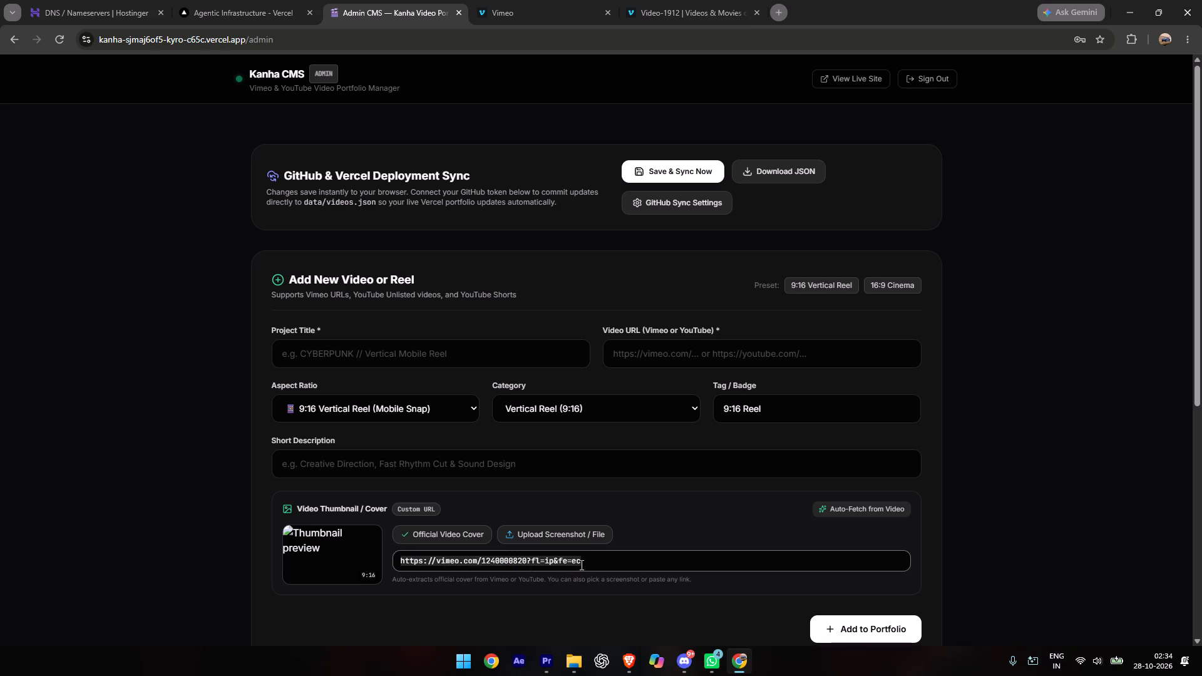
{"action": "left_click", "coordinate": [595, 566]}
{"action": "key", "text": "BackSpace"}
{"action": "key", "text": "BackSpace"}
{"action": "key", "text": "BackSpace"}
{"action": "key", "text": "BackSpace"}
{"action": "key", "text": "BackSpace"}
{"action": "key", "text": "BackSpace"}
{"action": "key", "text": "BackSpace"}
{"action": "key", "text": "BackSpace"}
{"action": "key", "text": "BackSpace"}
{"action": "key", "text": "BackSpace"}
{"action": "key", "text": "BackSpace"}
{"action": "key", "text": "BackSpace"}
{"action": "key", "text": "BackSpace"}
{"action": "key", "text": "BackSpace"}
{"action": "key", "text": "BackSpace"}
{"action": "key", "text": "BackSpace"}
{"action": "key", "text": "BackSpace"}
{"action": "key", "text": "BackSpace"}
{"action": "key", "text": "BackSpace"}
{"action": "key", "text": "BackSpace"}
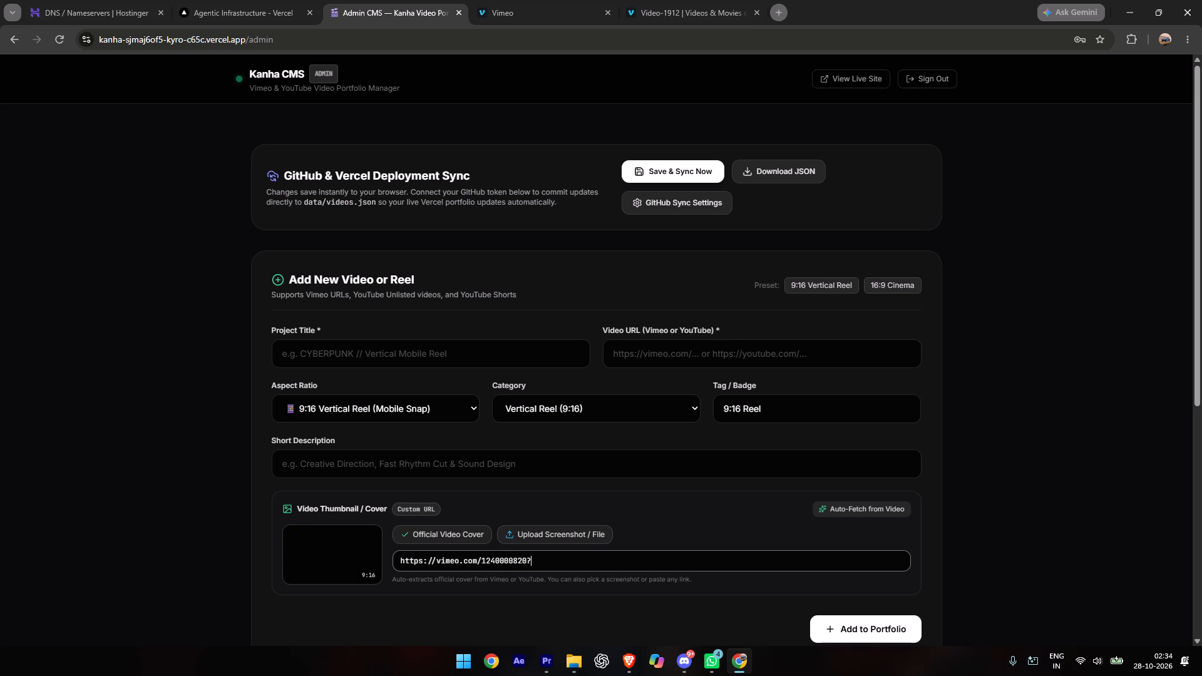
Paste the copied Video-1912 link as the new video's Video URL.
{"action": "left_click", "coordinate": [377, 353]}
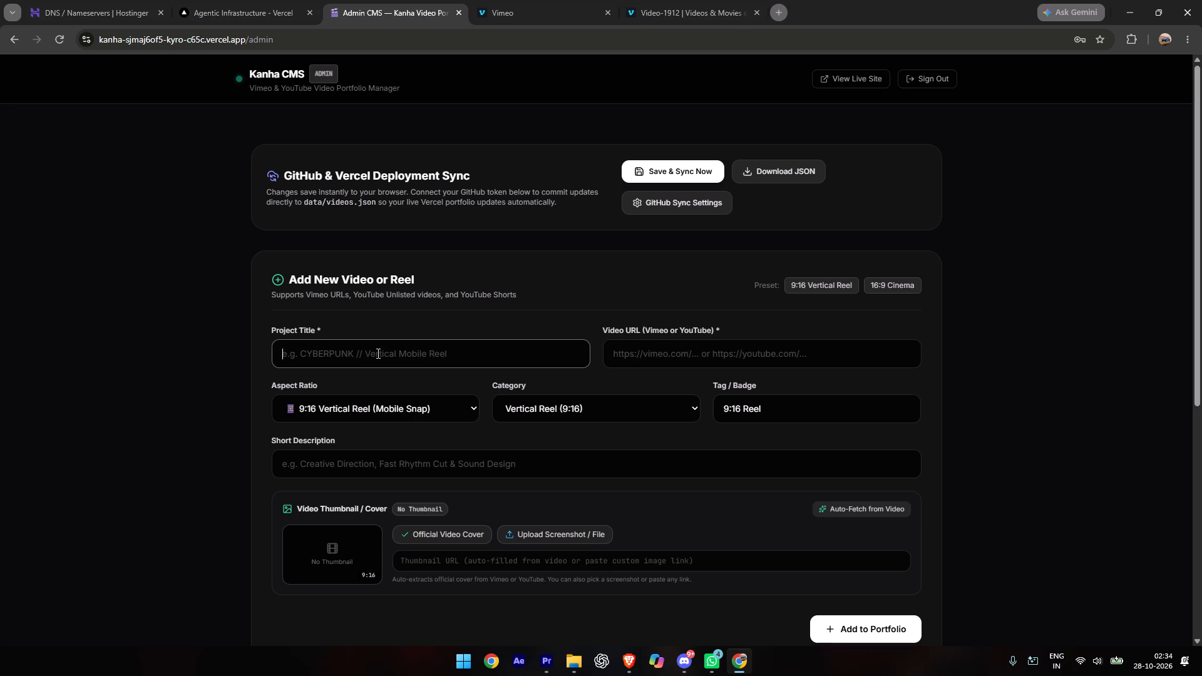
{"action": "left_click", "coordinate": [704, 357]}
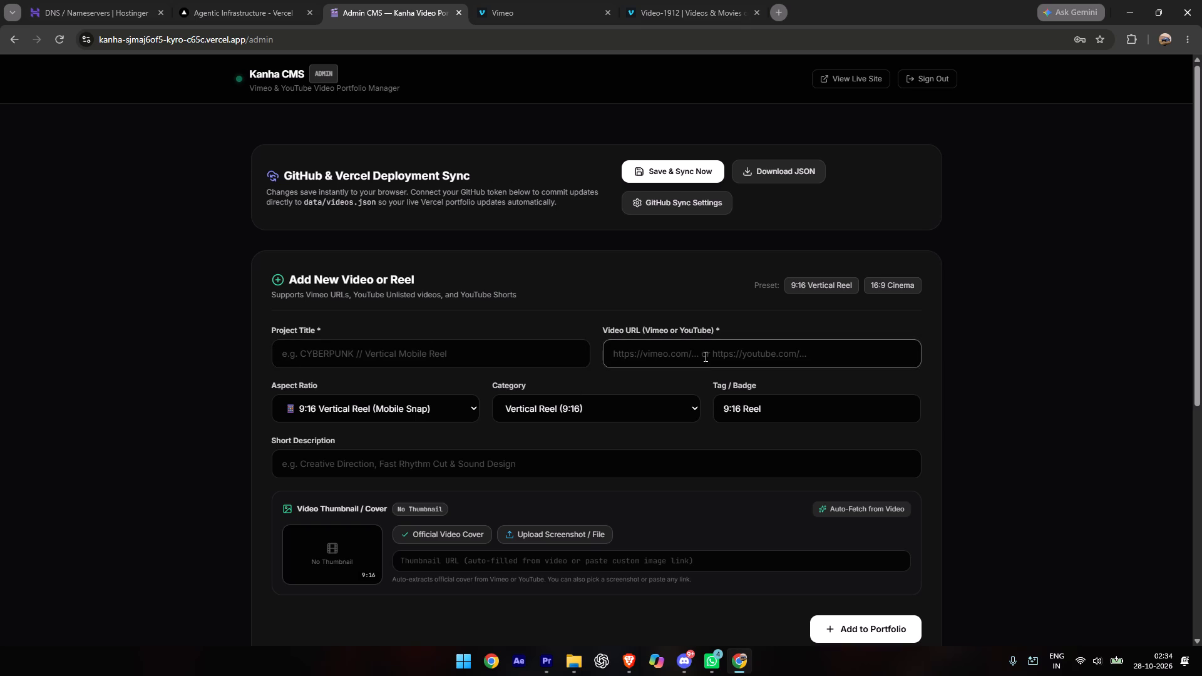
{"action": "key", "text": "ctrl+v"}
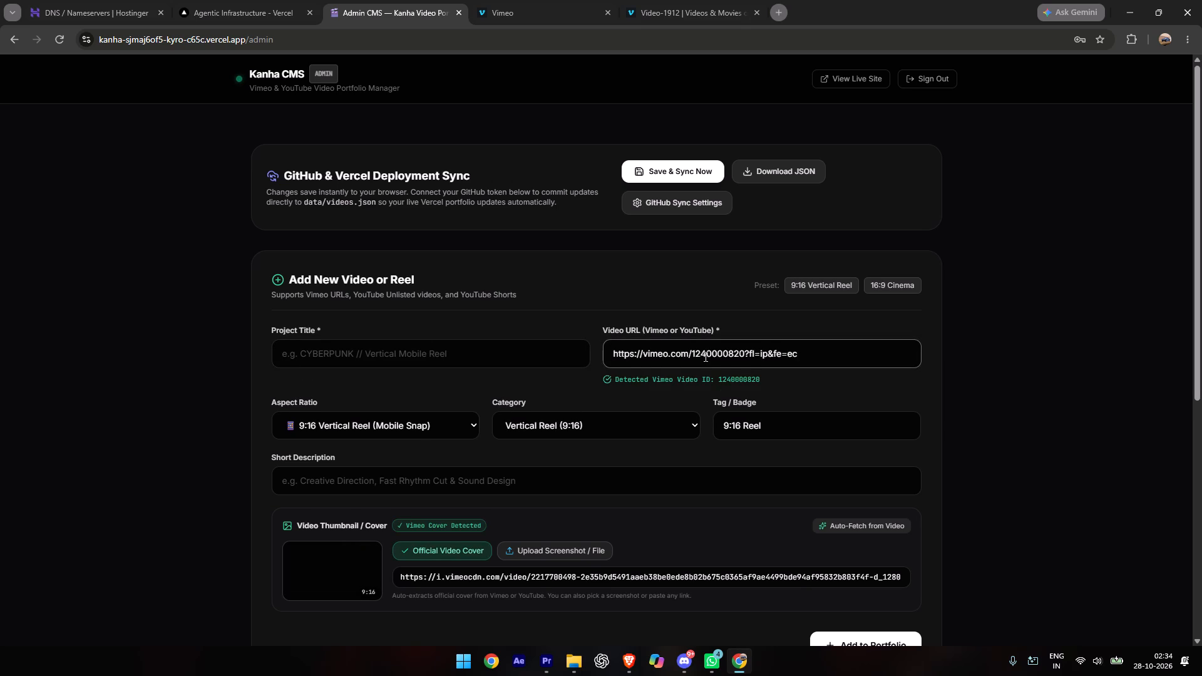
Title the project "Podcast Edit" and add it to the portfolio.
{"action": "left_click", "coordinate": [469, 347]}
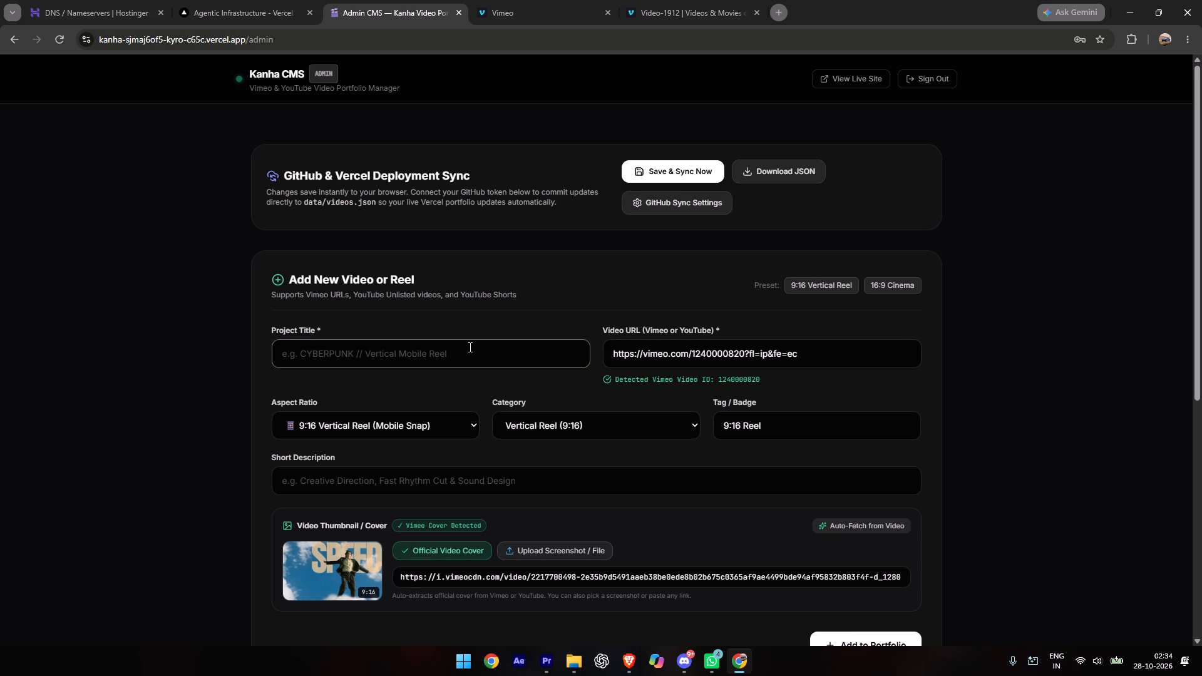
{"action": "type", "text": "ra"}
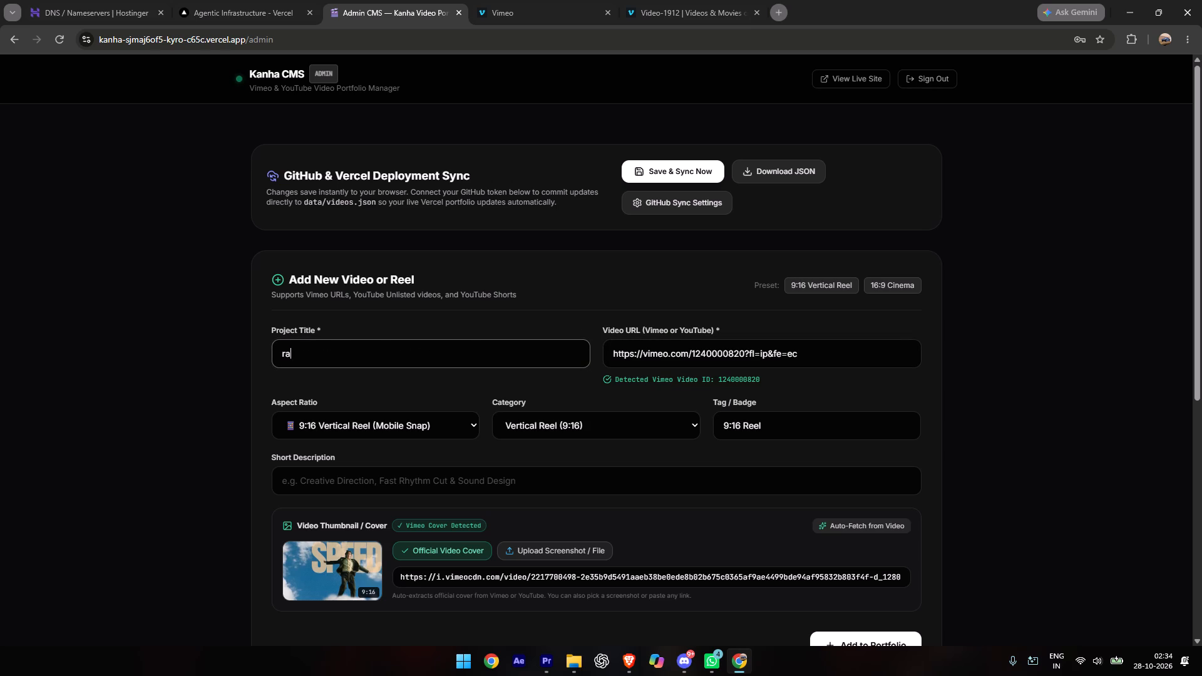
{"action": "key", "text": "BackSpace"}
{"action": "key", "text": "BackSpace"}
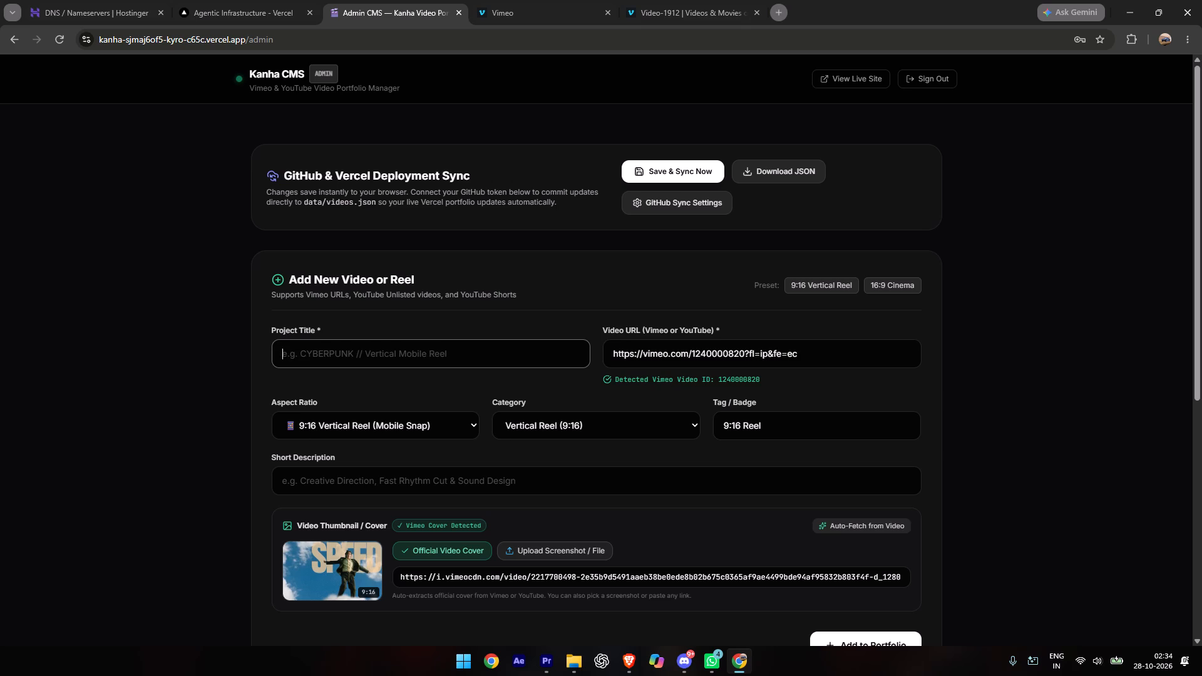
{"action": "type", "text": "Podcast"}
{"action": "key", "text": "space"}
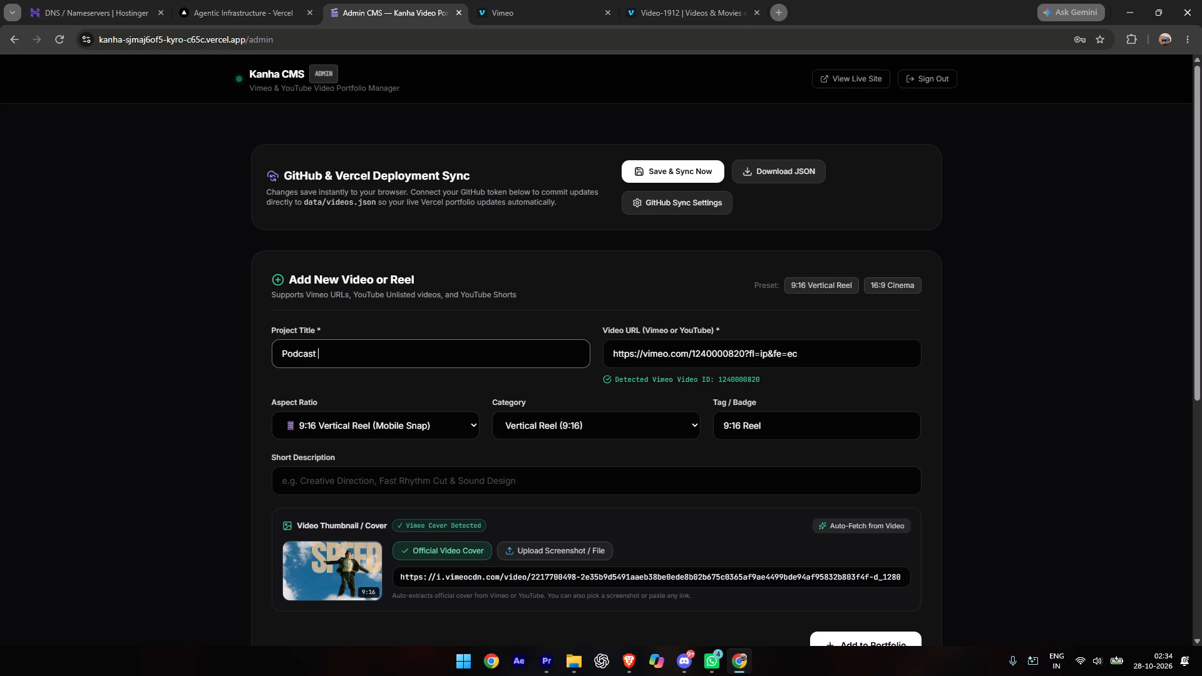
{"action": "type", "text": "Edit"}
{"action": "scroll", "coordinate": [734, 508], "scroll_direction": "down", "scroll_amount": 1}
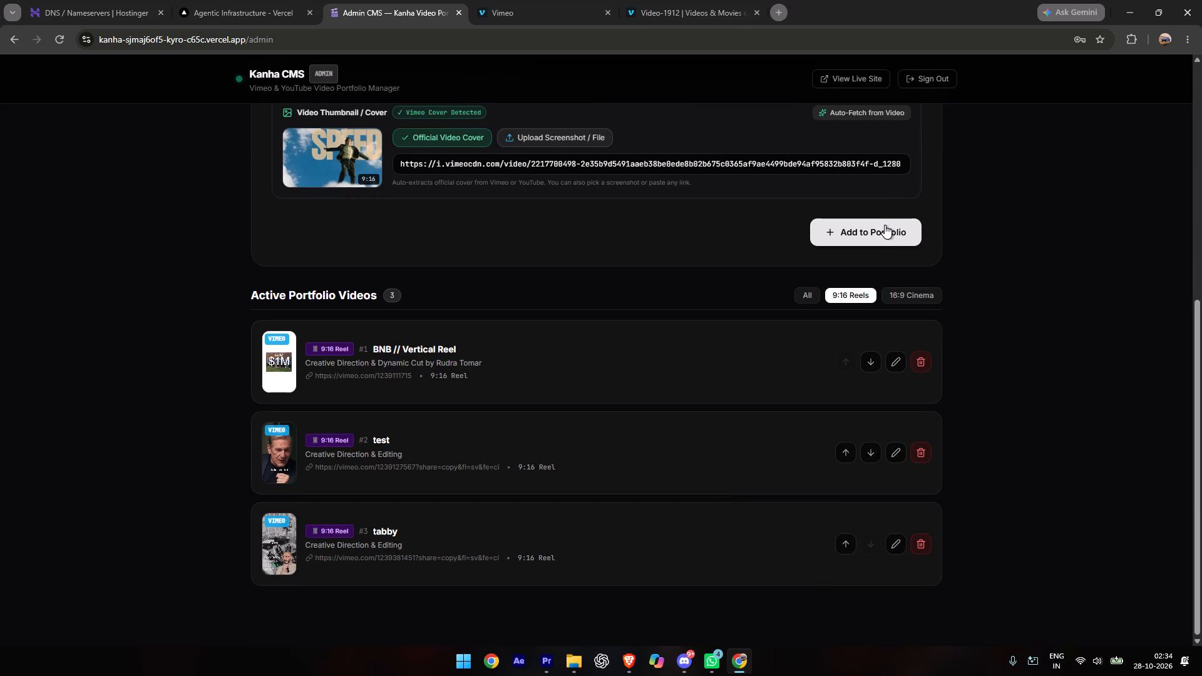
{"action": "left_click", "coordinate": [885, 225]}
Move the Podcast Edit video up to first place in the active 9:16 reels.
{"action": "scroll", "coordinate": [686, 381], "scroll_direction": "down", "scroll_amount": 1}
{"action": "left_click", "coordinate": [848, 549]}
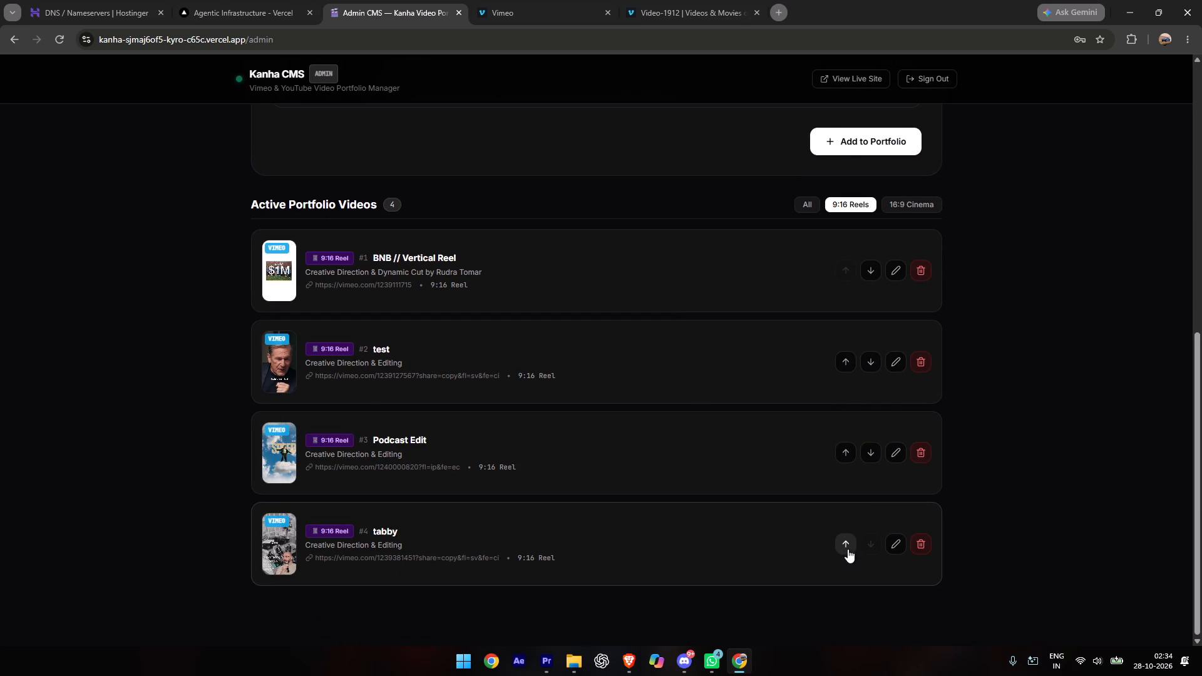
{"action": "left_click", "coordinate": [848, 549]}
{"action": "left_click", "coordinate": [848, 549]}
{"action": "left_click", "coordinate": [838, 457]}
{"action": "left_click", "coordinate": [844, 354]}
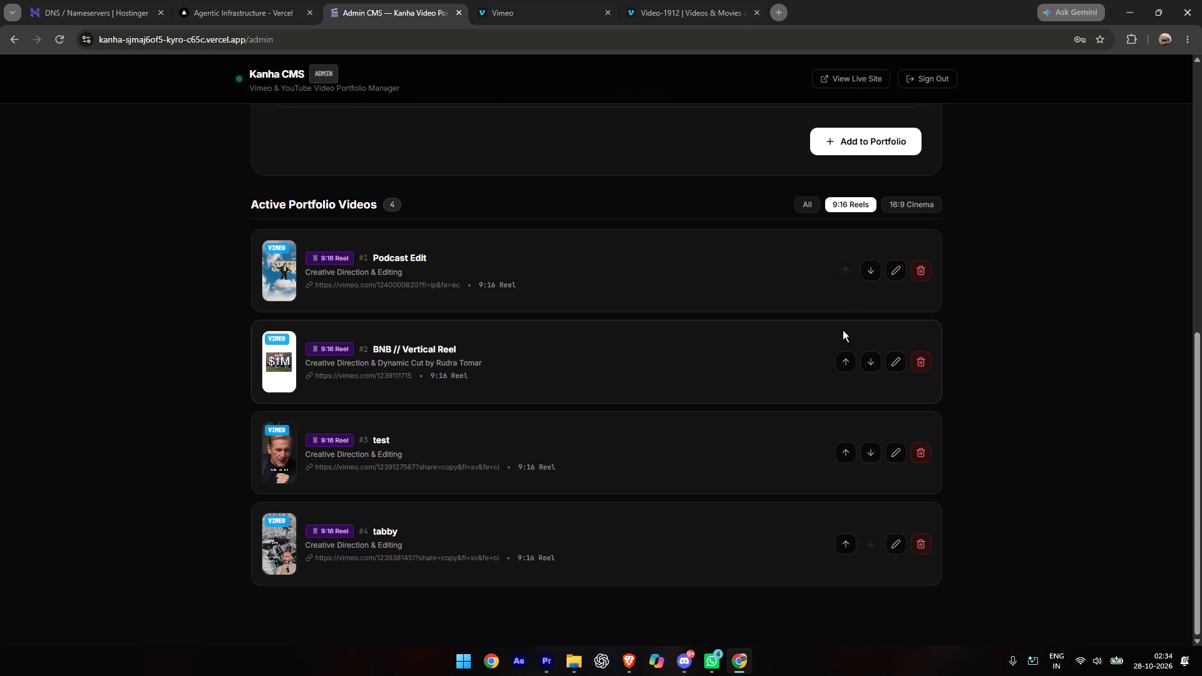
Move the BNB // Vertical Reel down to the end of the active 9:16 reels, below tabby.
{"action": "left_click", "coordinate": [871, 359]}
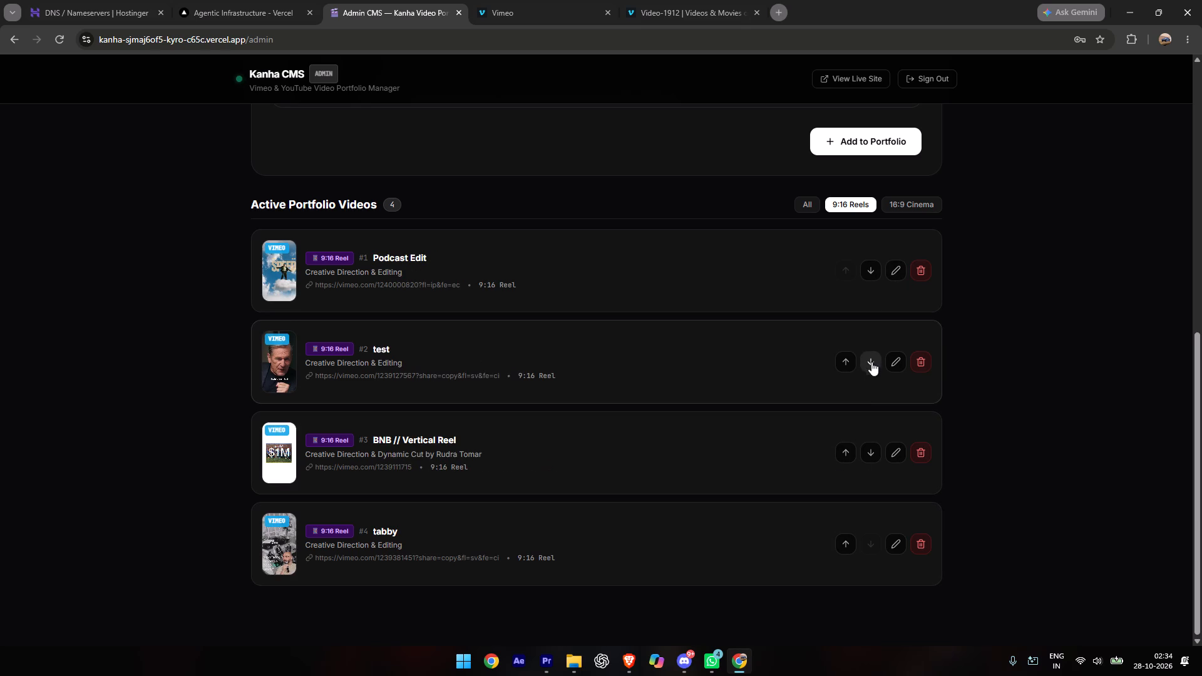
{"action": "left_click", "coordinate": [870, 459]}
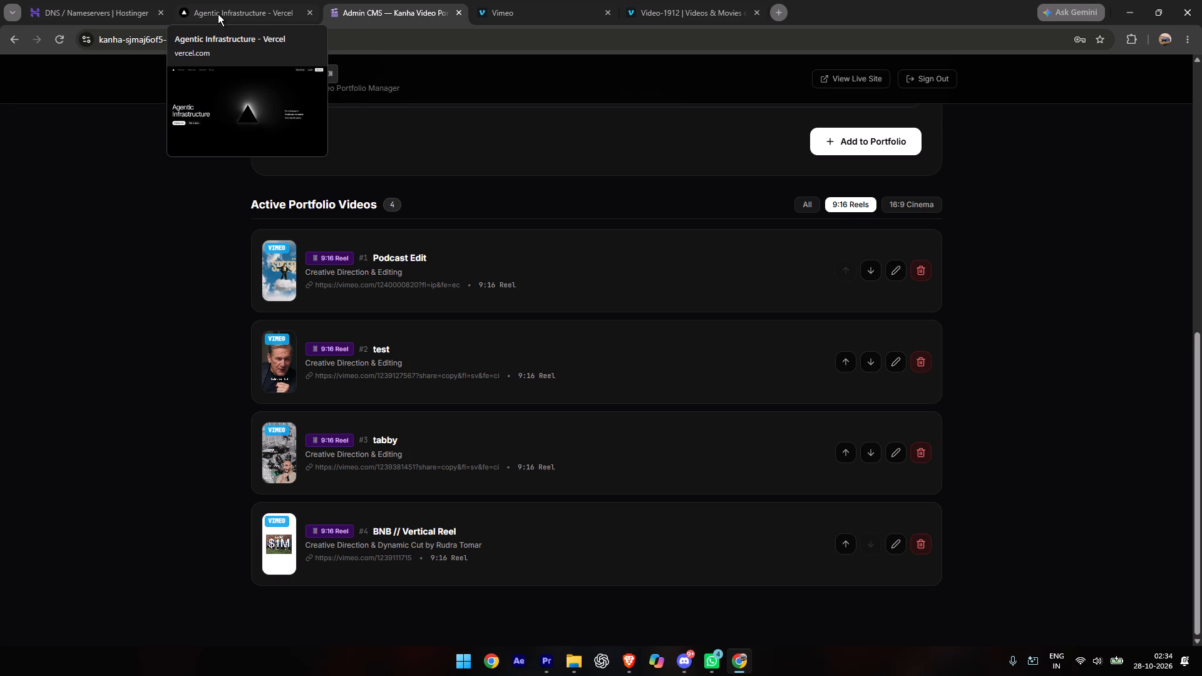
Open the live Kanha portfolio site by its own domain in a new browser tab and check the selected work section.
{"action": "left_click", "coordinate": [787, 9]}
{"action": "type", "text": "kanha"}
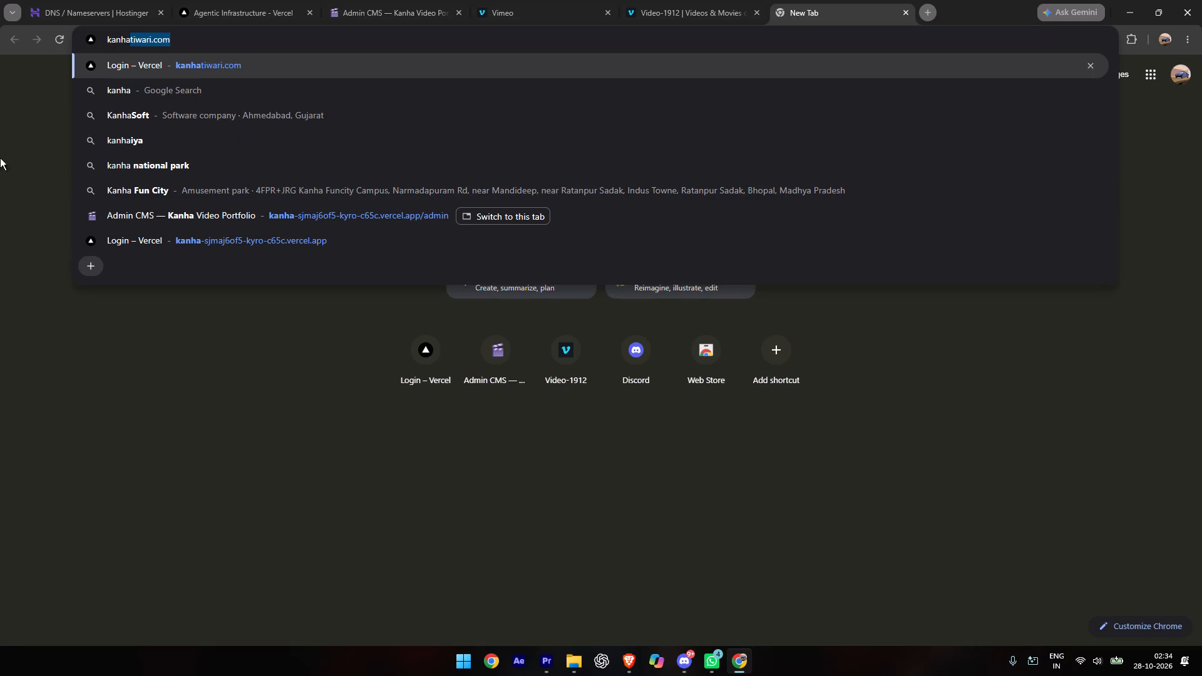
{"action": "left_click", "coordinate": [227, 69]}
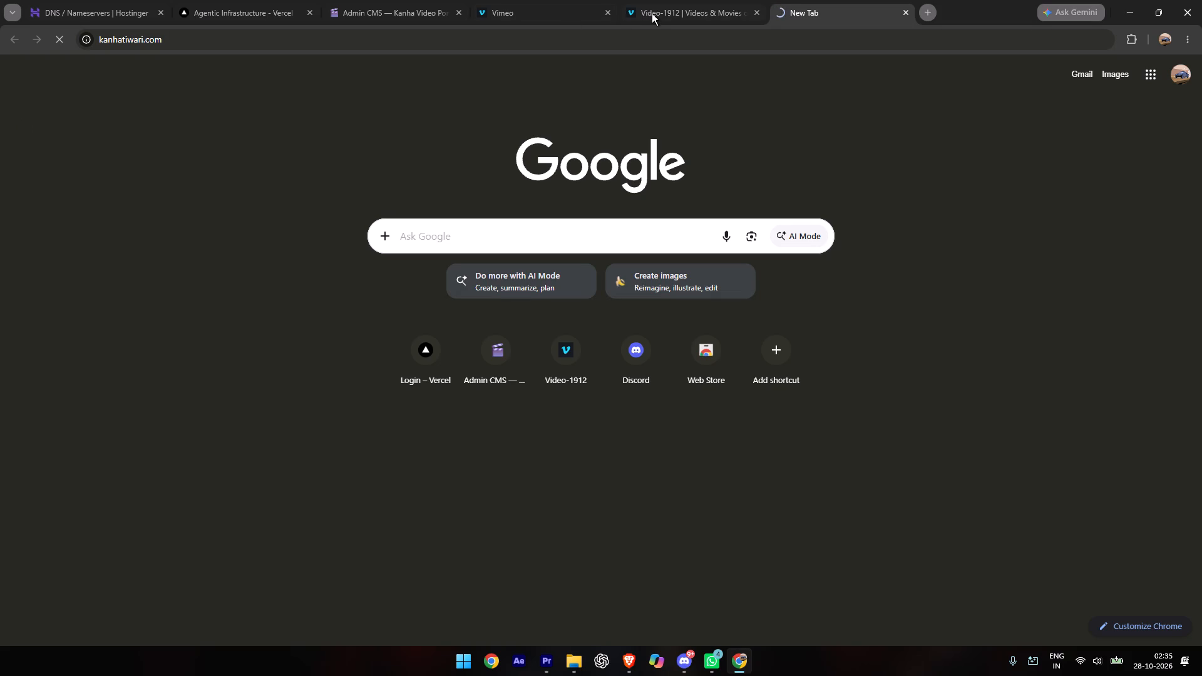
{"action": "left_click", "coordinate": [683, 8]}
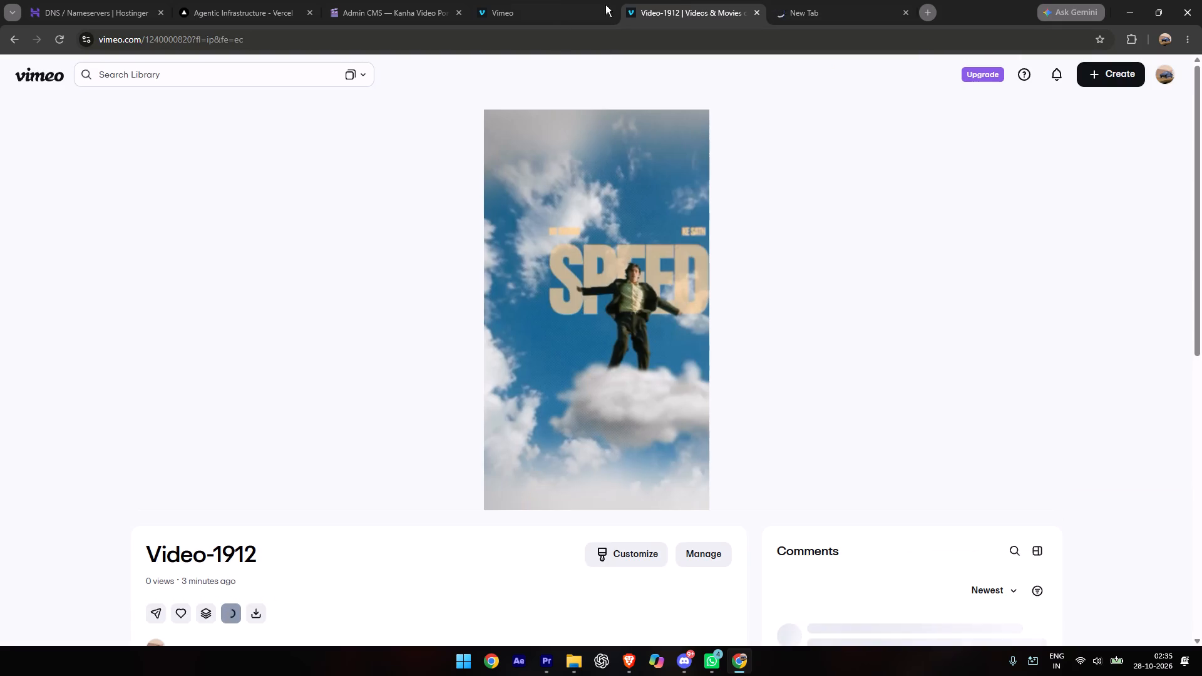
{"action": "left_click", "coordinate": [554, 0]}
{"action": "left_click", "coordinate": [806, 2]}
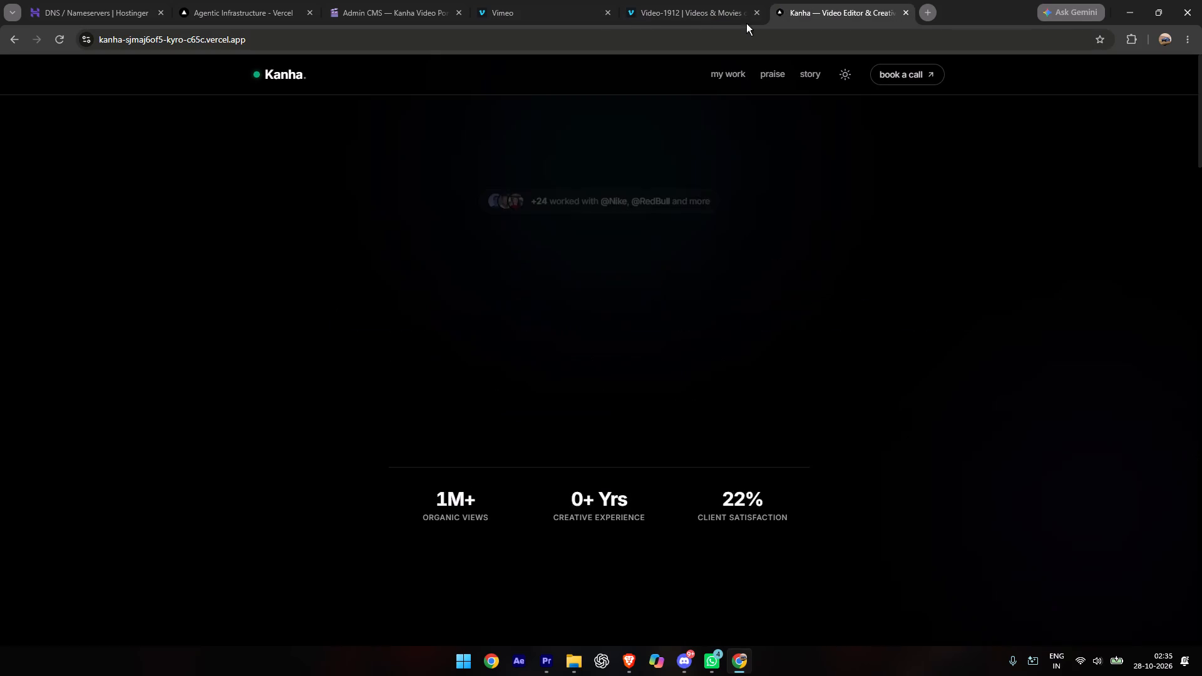
{"action": "scroll", "coordinate": [282, 312], "scroll_direction": "down", "scroll_amount": 1}
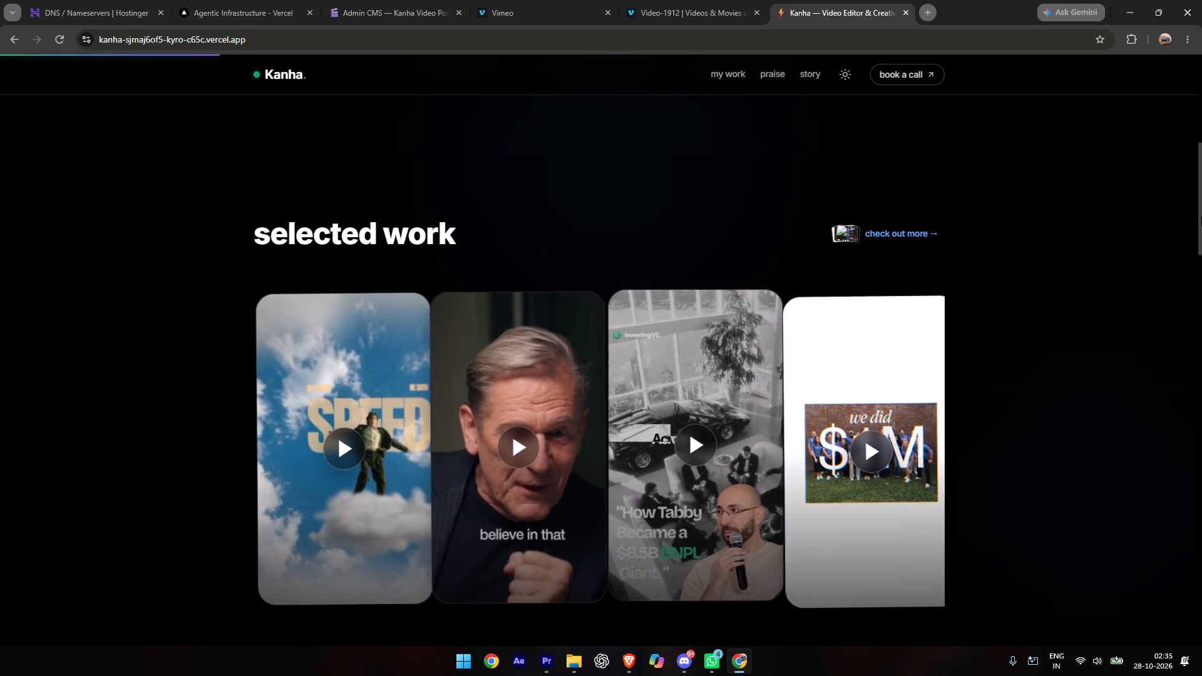
{"action": "left_click_drag", "start_coordinate": [1201, 210], "coordinate": [1197, 231]}
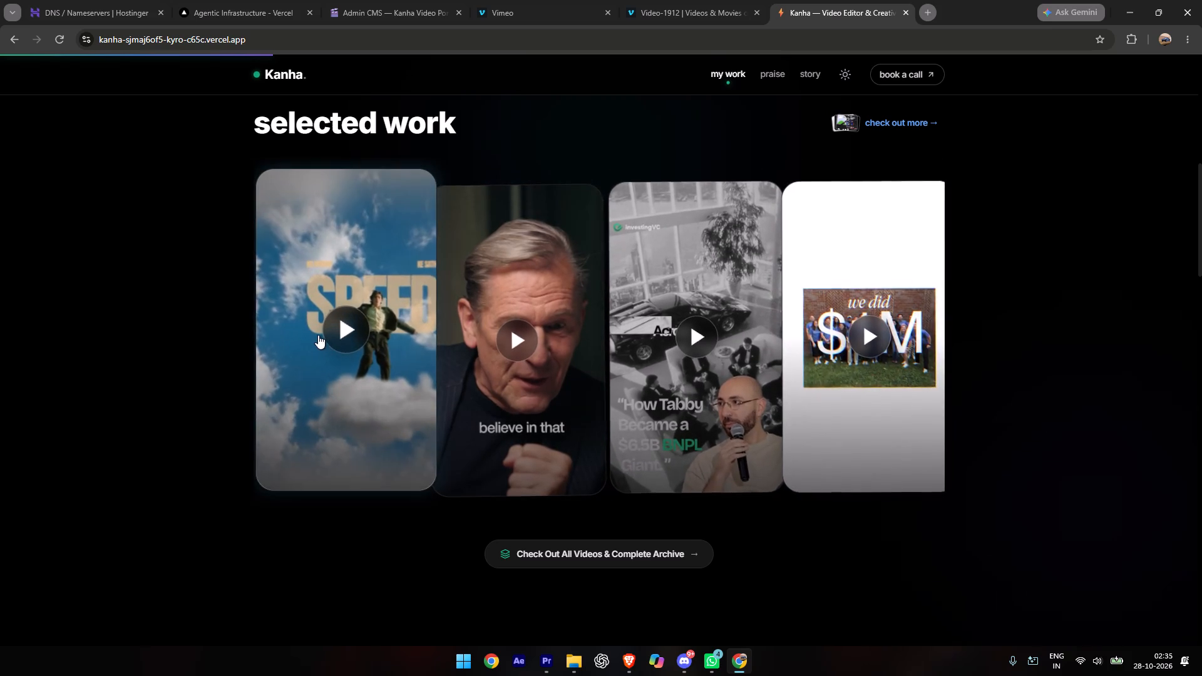
Check the Video-1912 page on Vimeo and return to the Vimeo home page.
{"action": "left_click", "coordinate": [662, 7]}
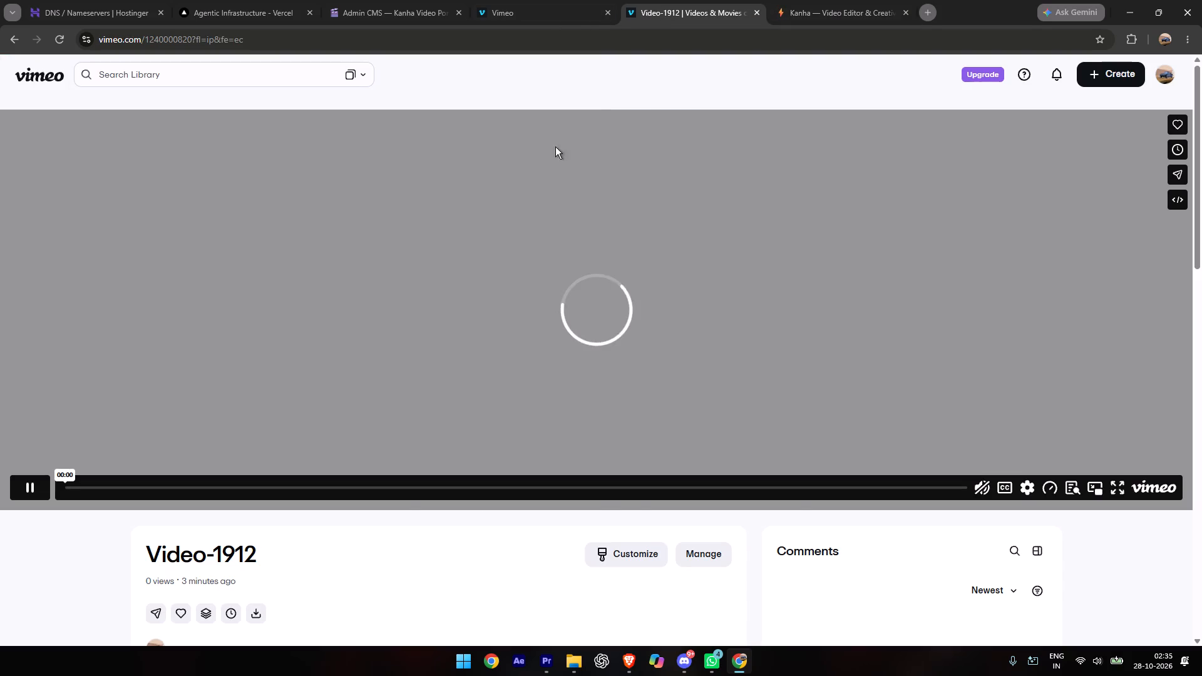
{"action": "left_click", "coordinate": [515, 0]}
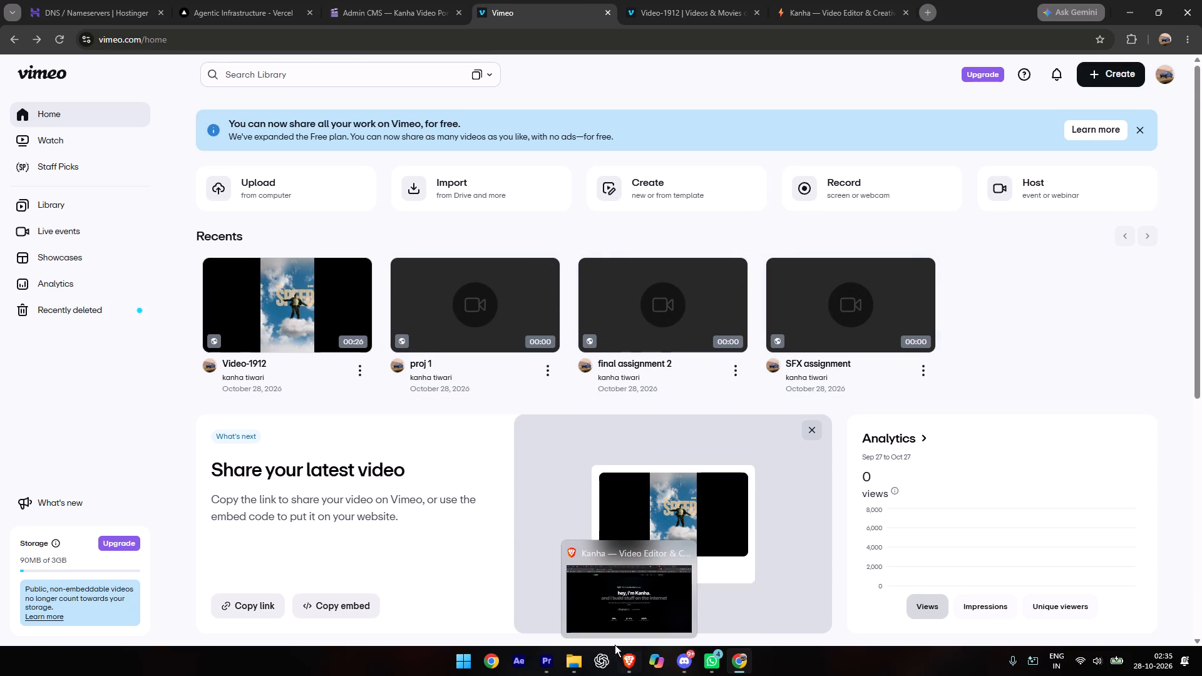
Switch to File Explorer, open New Volume (E:) and look through its folders and video files.
{"action": "left_click", "coordinate": [565, 664]}
{"action": "left_click", "coordinate": [146, 595]}
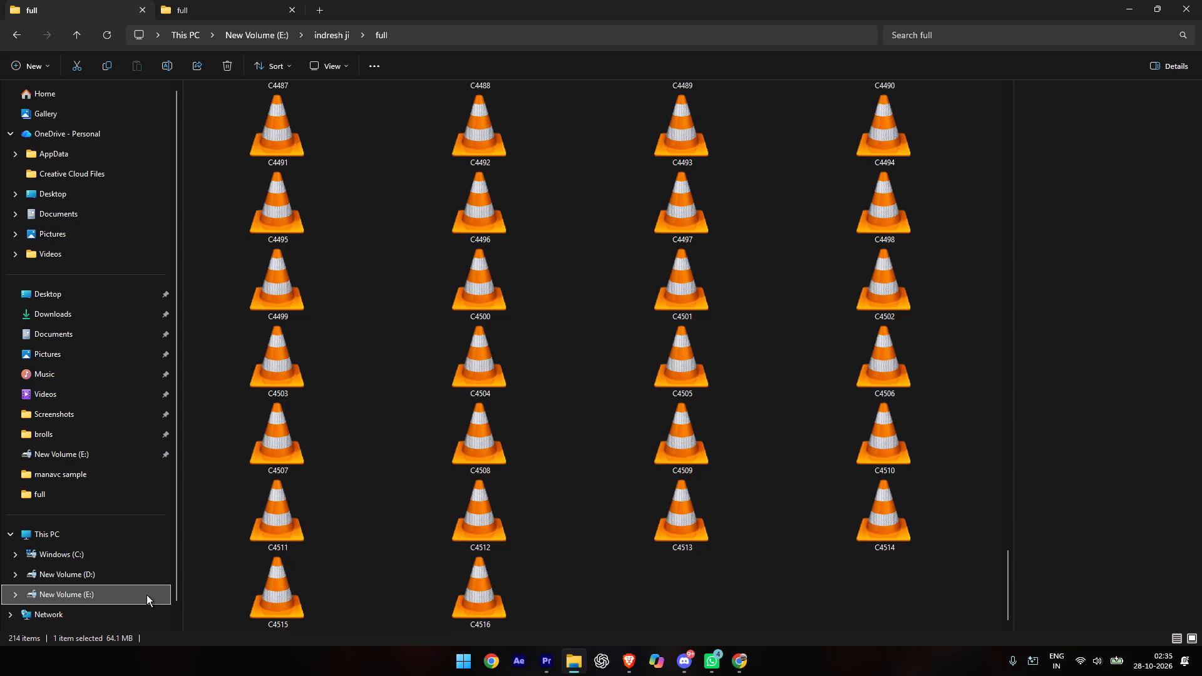
{"action": "scroll", "coordinate": [570, 469], "scroll_direction": "down", "scroll_amount": 5}
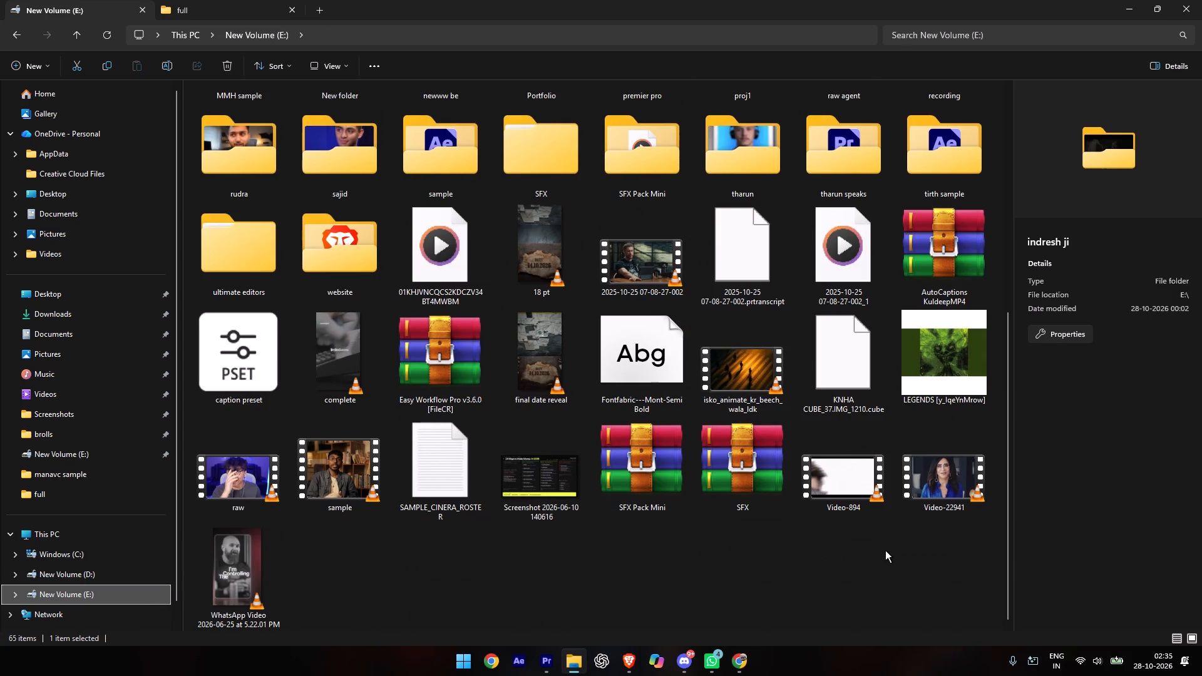
{"action": "scroll", "coordinate": [355, 533], "scroll_direction": "up", "scroll_amount": 1}
{"action": "scroll", "coordinate": [355, 533], "scroll_direction": "down", "scroll_amount": 1}
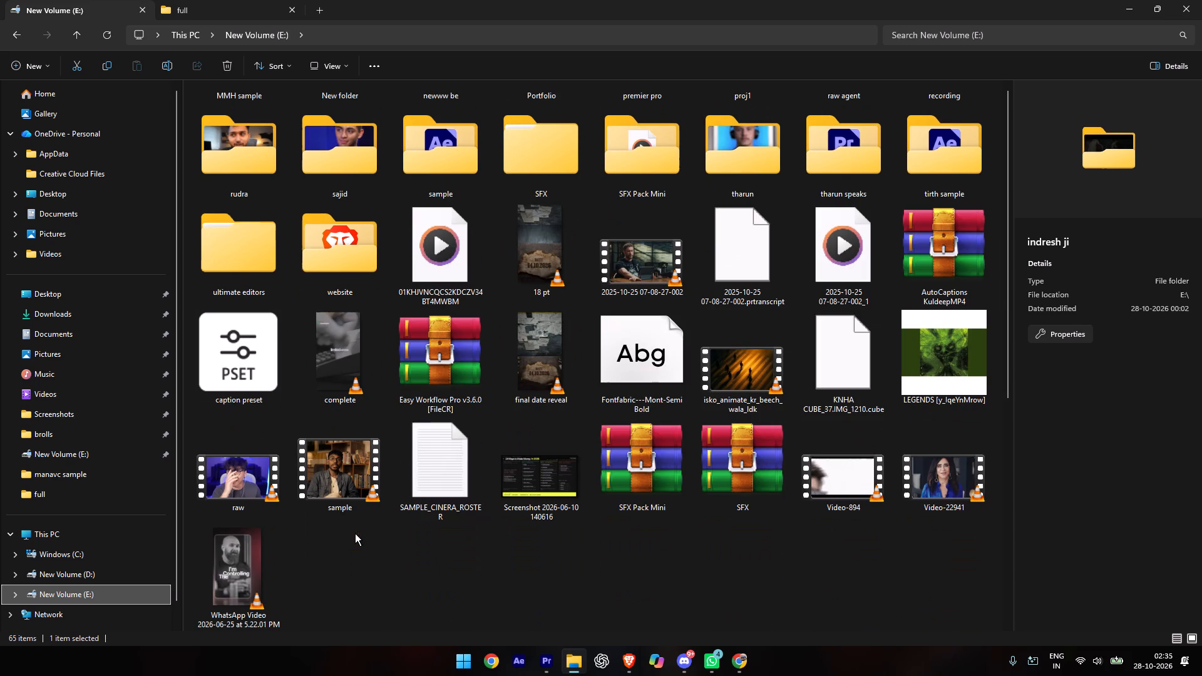
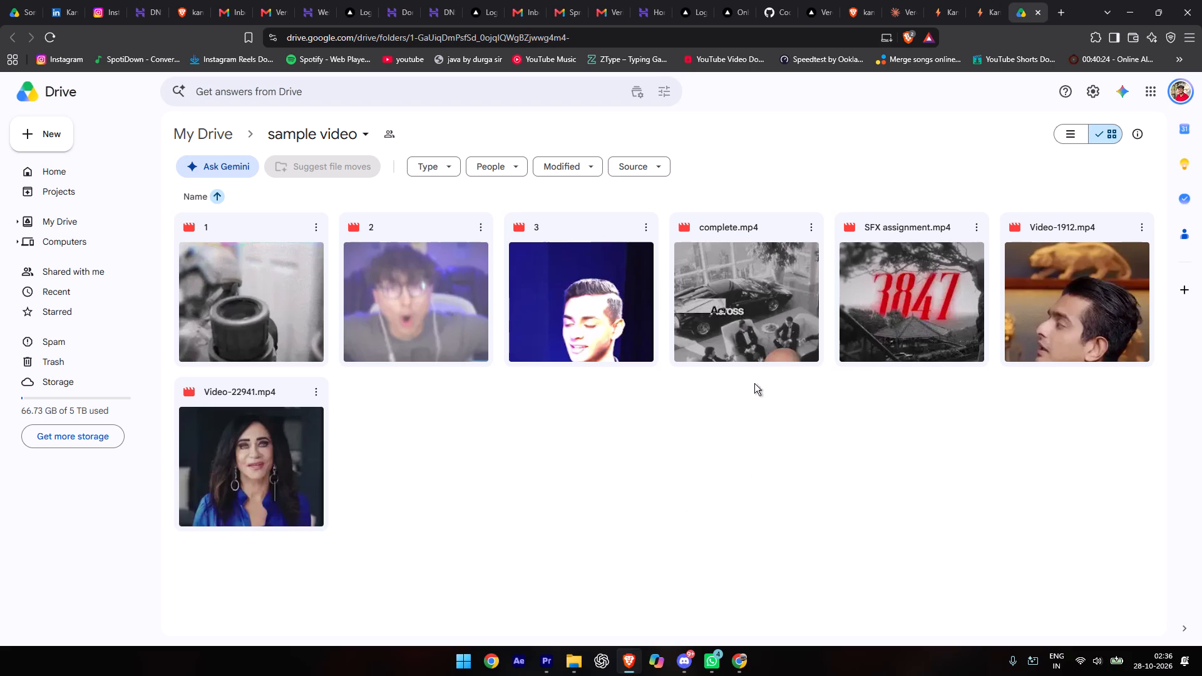
Look over the videos in the Google Drive sample video folder and the file options for video 3.
{"action": "left_click", "coordinate": [254, 305]}
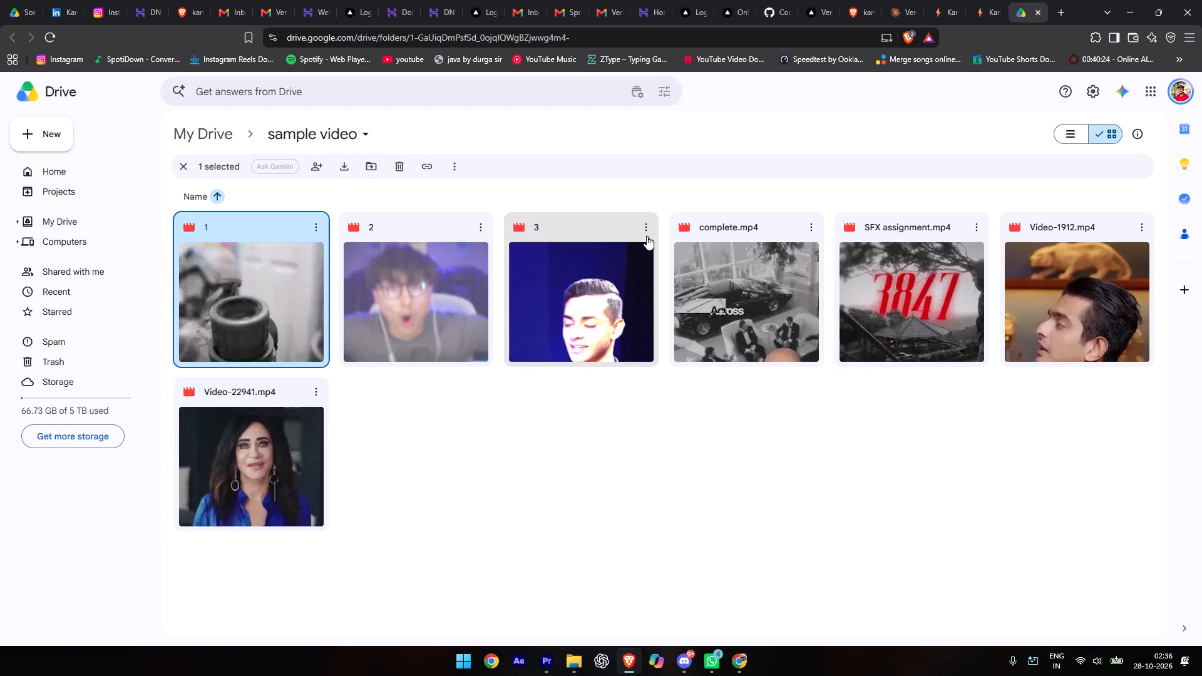
{"action": "left_click", "coordinate": [649, 231]}
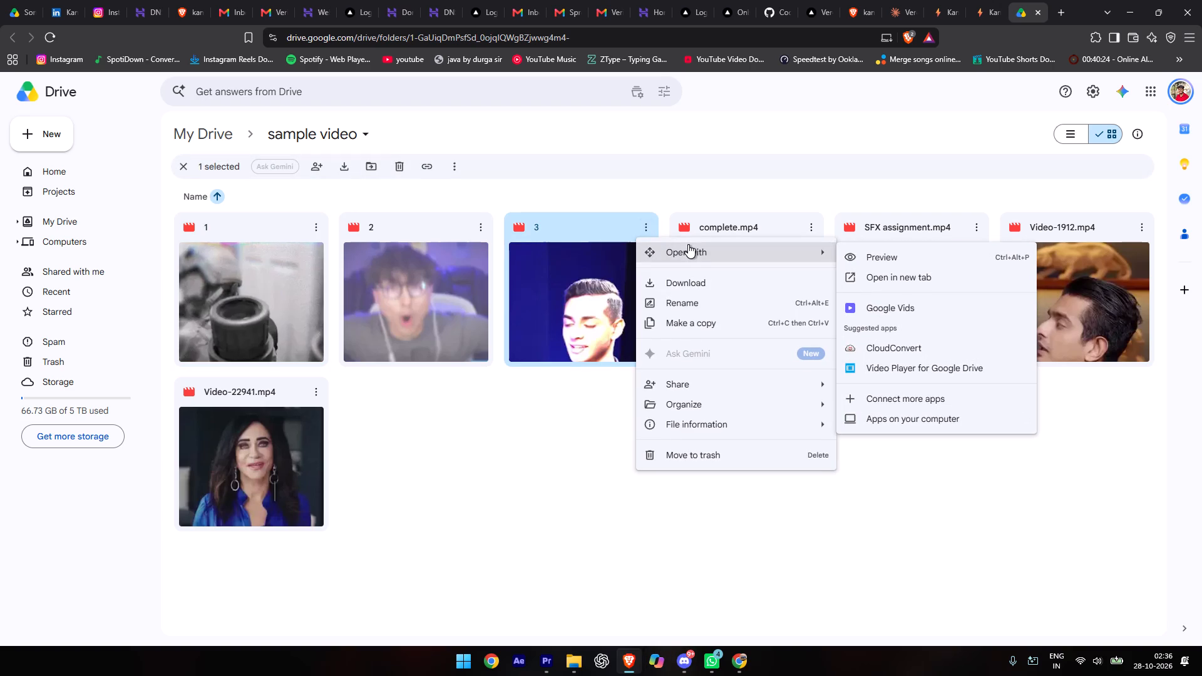
{"action": "left_click", "coordinate": [532, 277]}
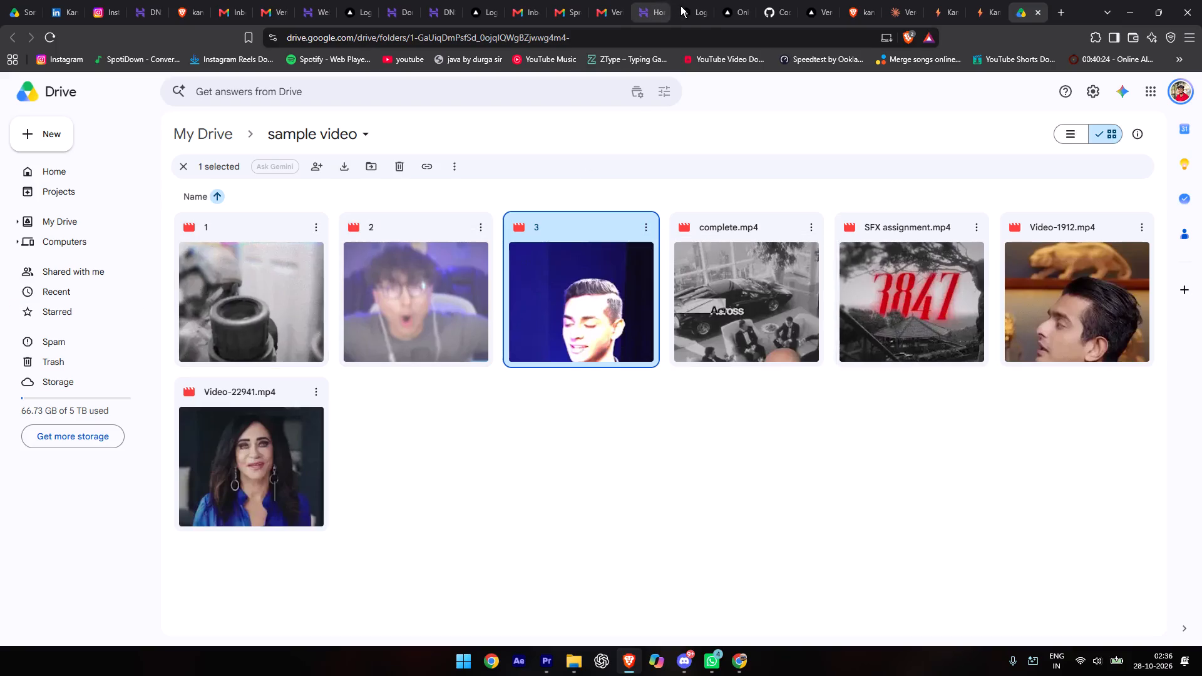
{"action": "left_click", "coordinate": [811, 0]}
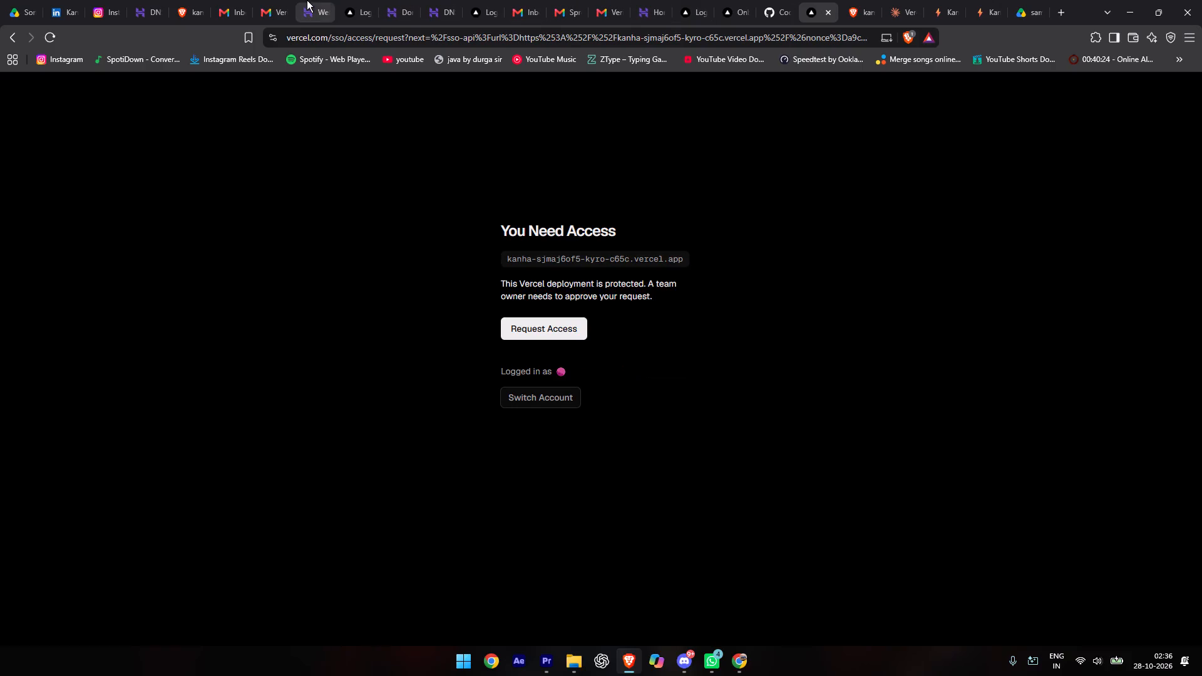
{"action": "left_click", "coordinate": [1024, 4]}
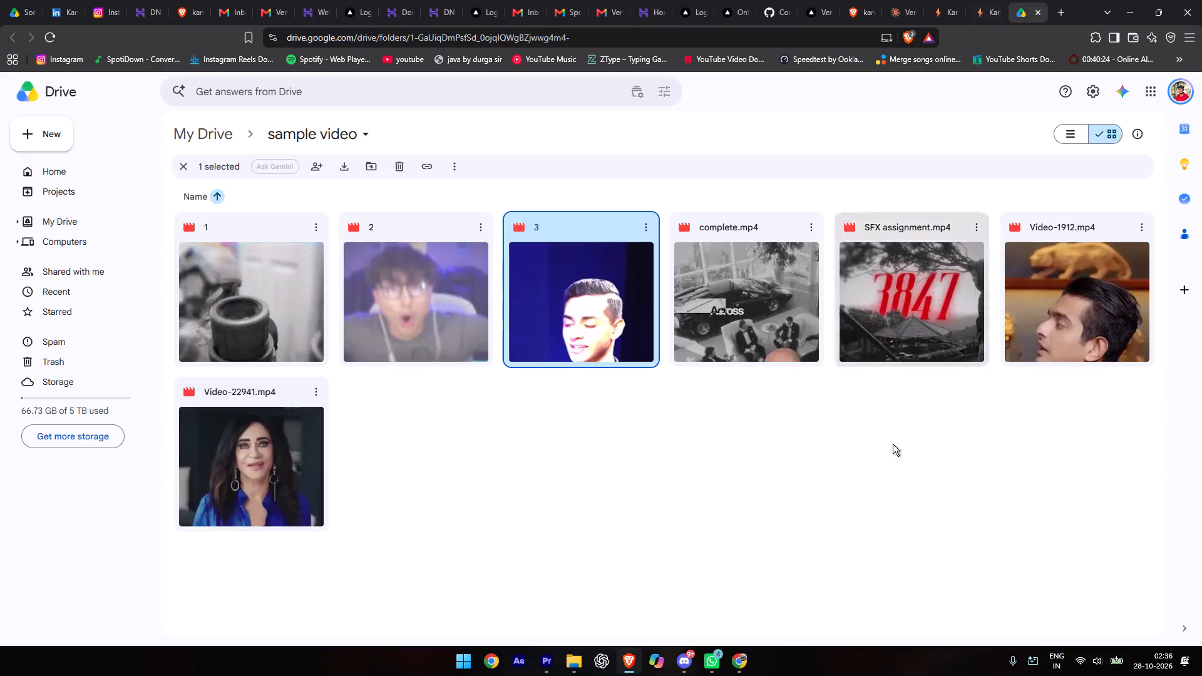
Switch to Google Chrome and start importing videos into Vimeo from Drive.
{"action": "left_click", "coordinate": [739, 662]}
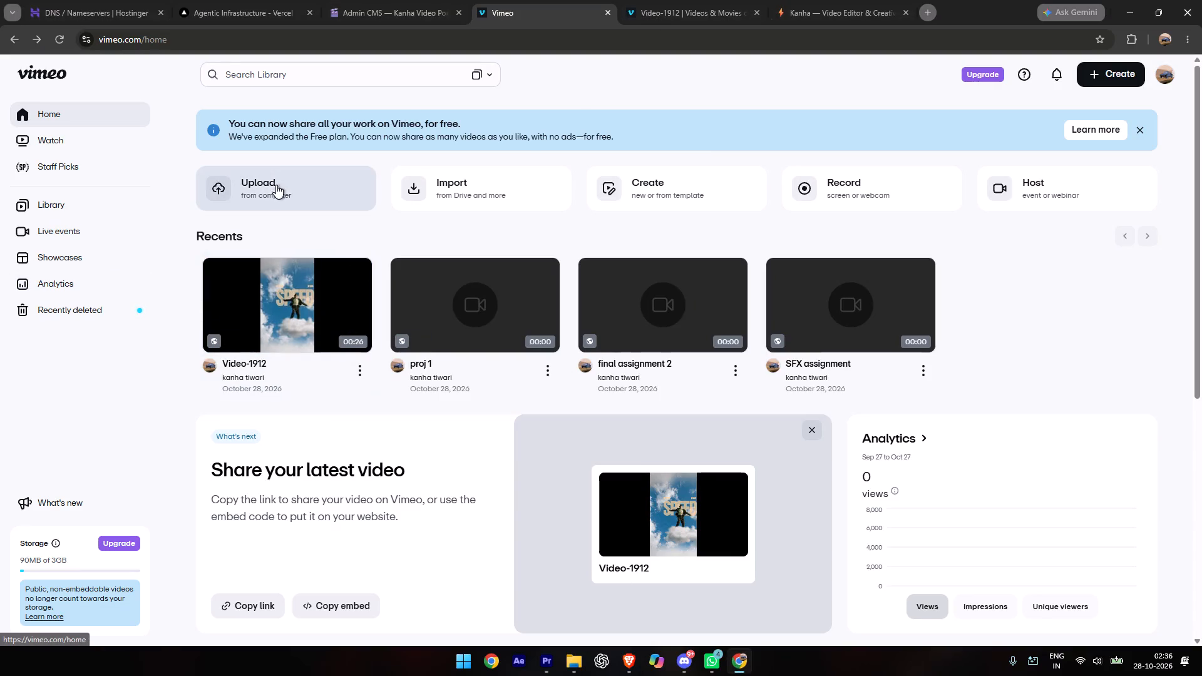
{"action": "left_click", "coordinate": [441, 192]}
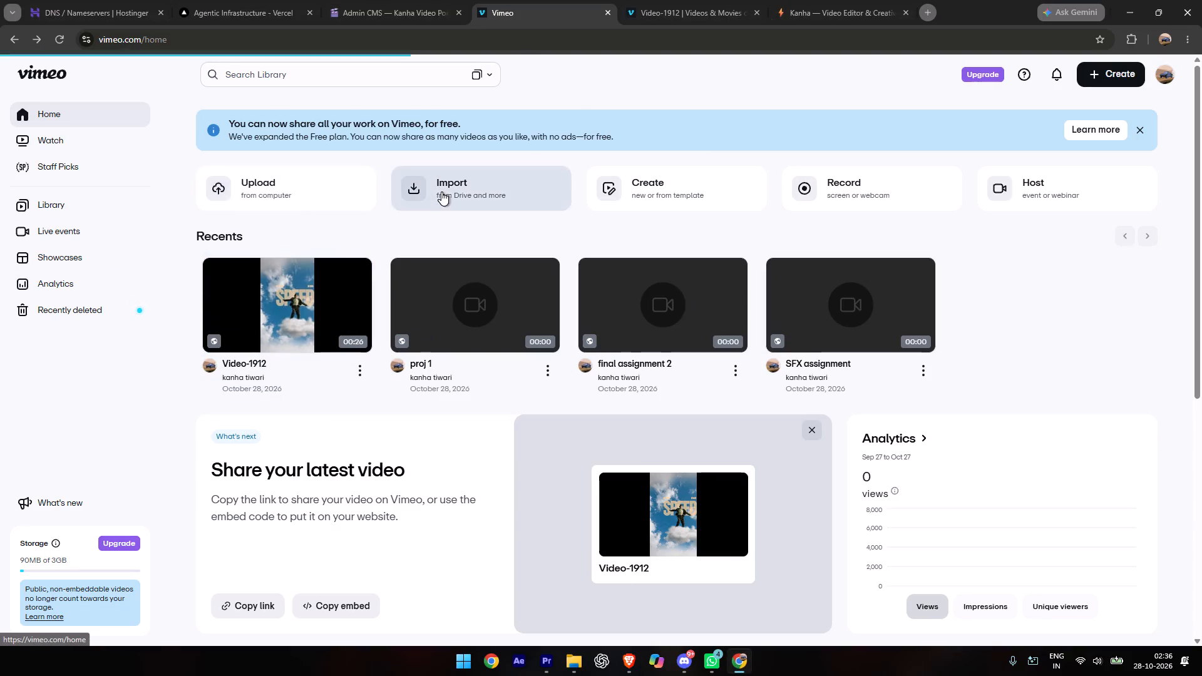
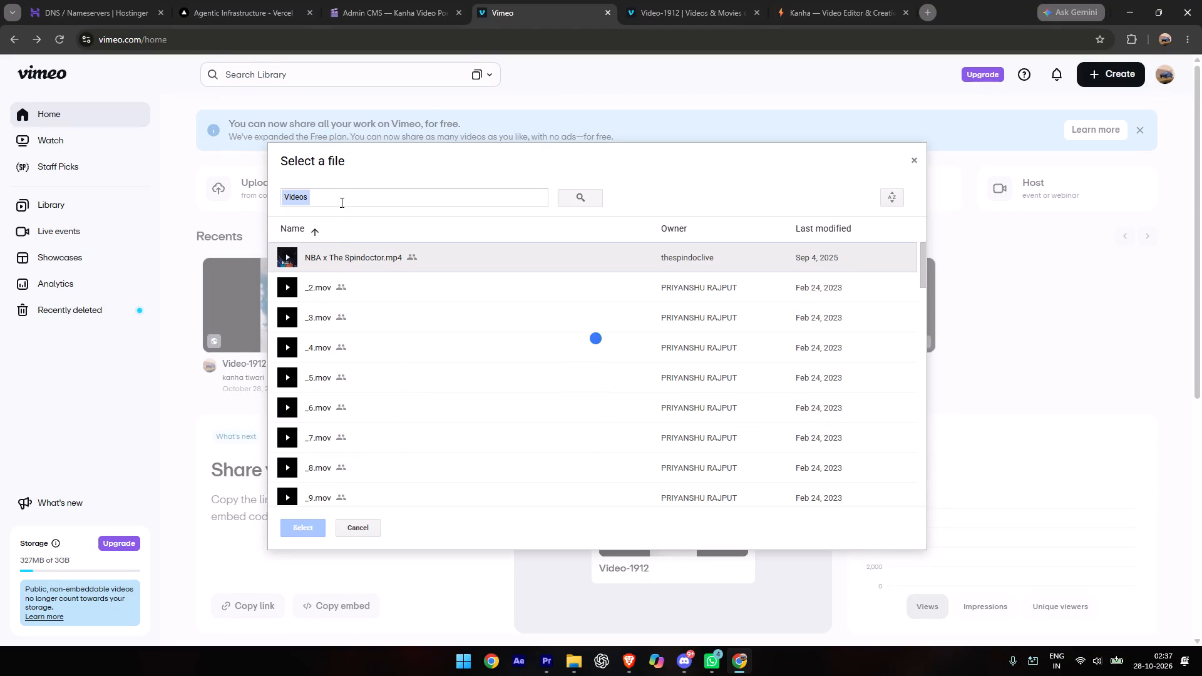
Search the Drive video picker for "sample", look over the matching files, and close the picker without selecting one.
{"action": "left_click", "coordinate": [340, 201]}
{"action": "type", "text": "sample"}
{"action": "left_click", "coordinate": [574, 194]}
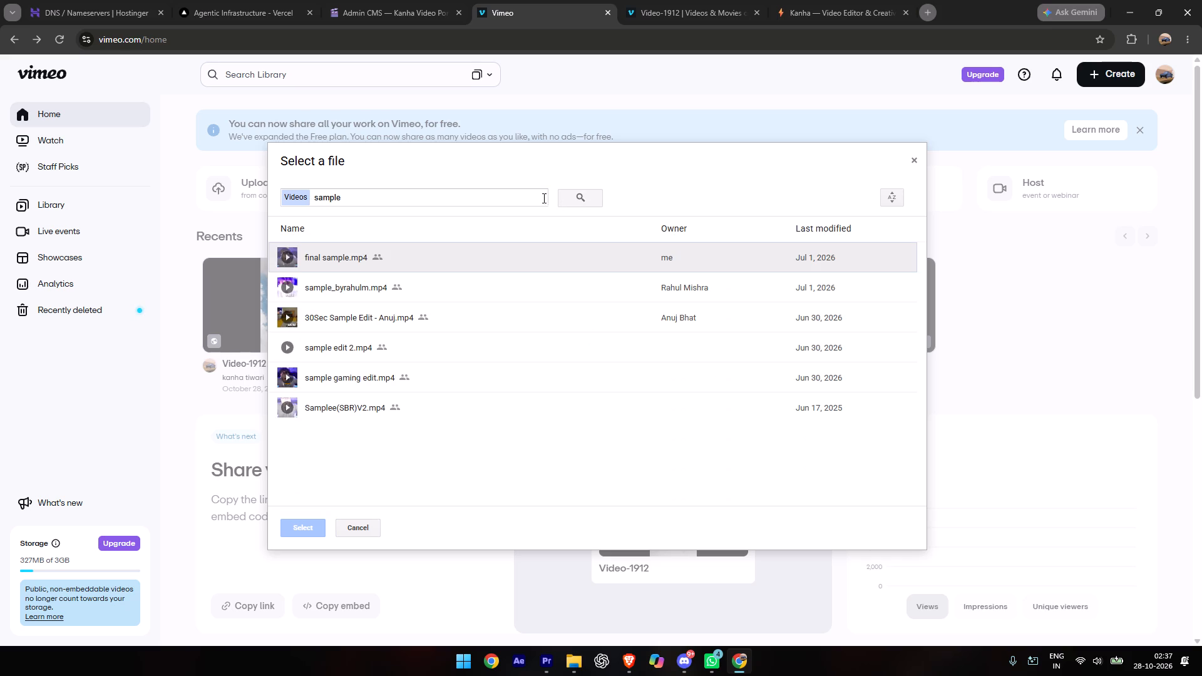
{"action": "left_click", "coordinate": [371, 443]}
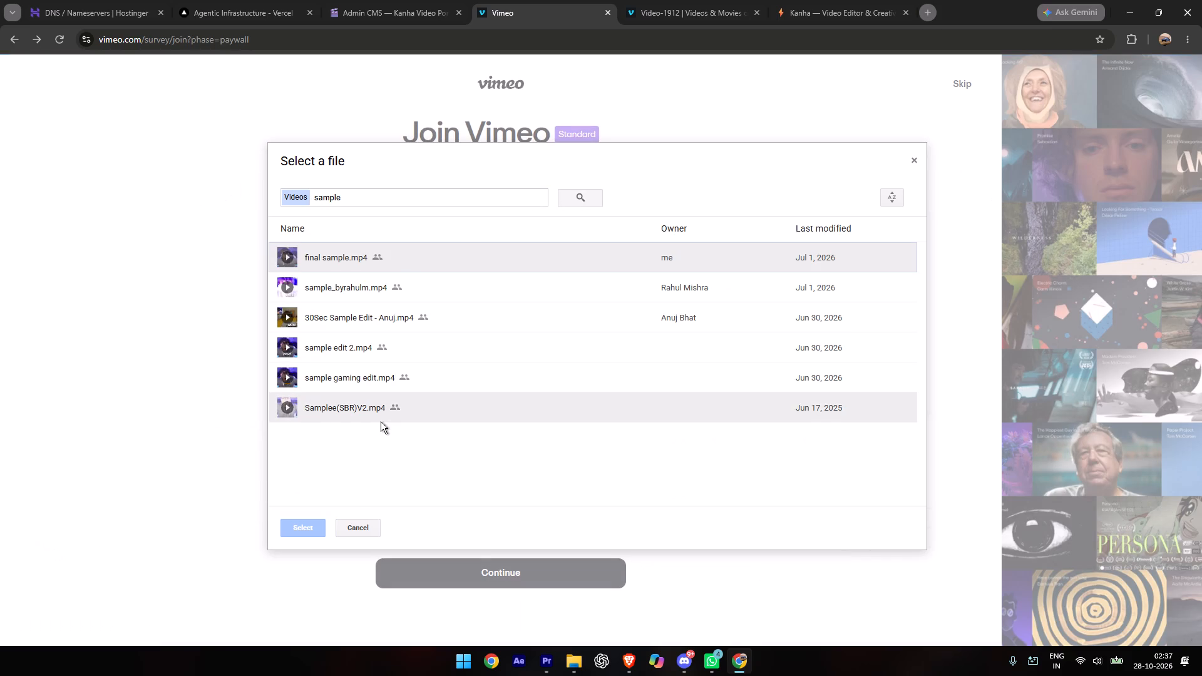
{"action": "left_click_drag", "start_coordinate": [398, 432], "coordinate": [421, 432]}
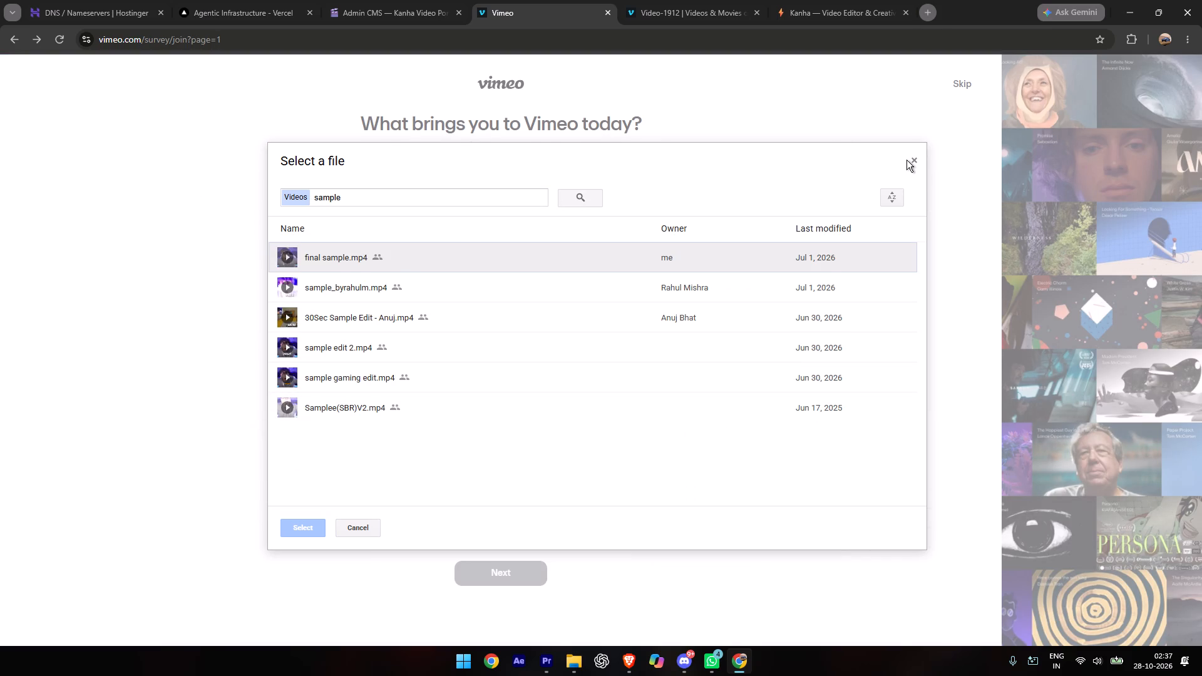
{"action": "left_click", "coordinate": [907, 160]}
{"action": "left_click", "coordinate": [916, 155]}
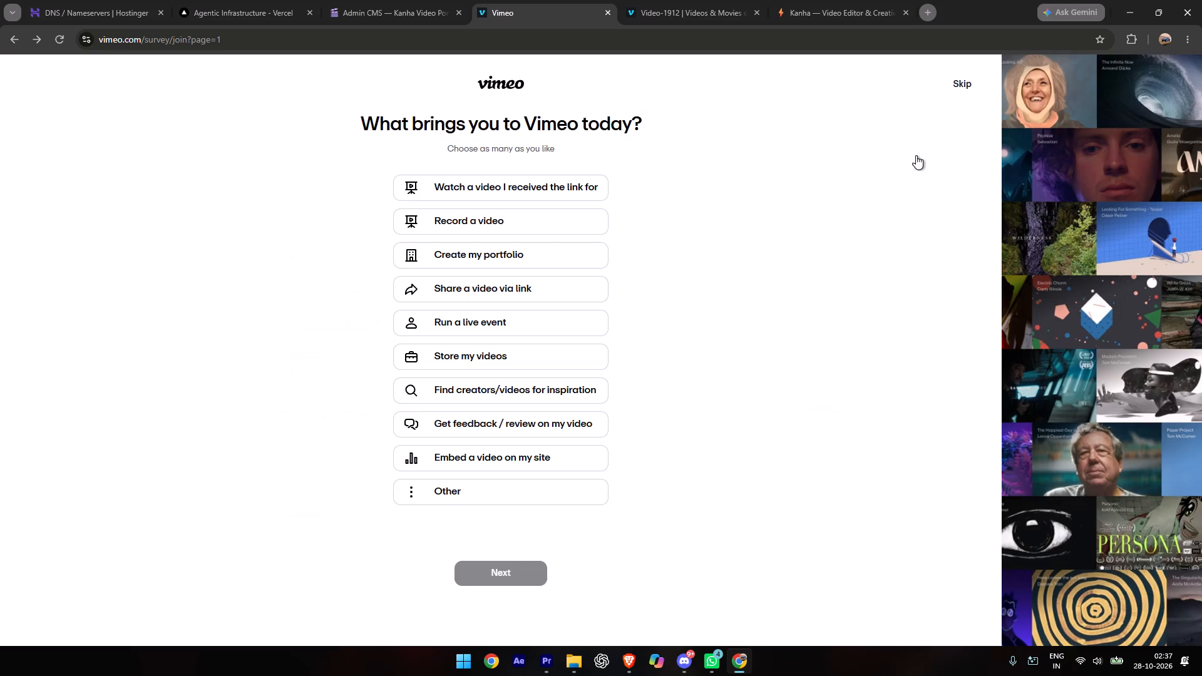
Check the Video-1912 page on Vimeo and pause its playback.
{"action": "left_click", "coordinate": [630, 0]}
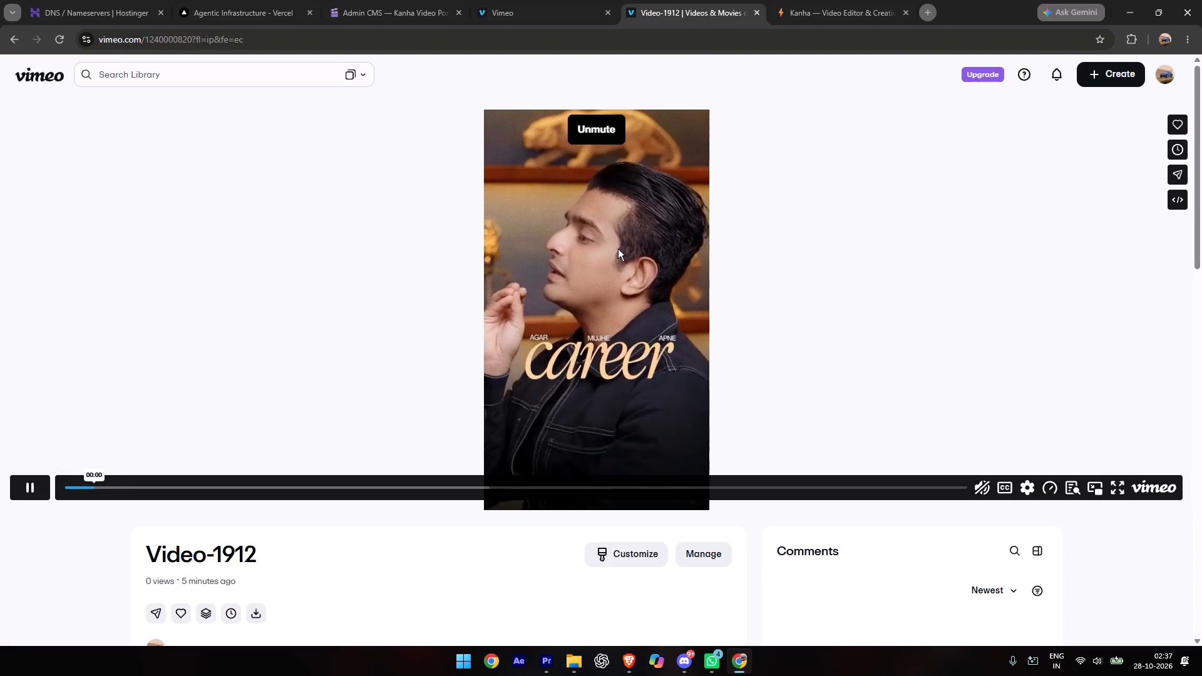
{"action": "left_click", "coordinate": [603, 299]}
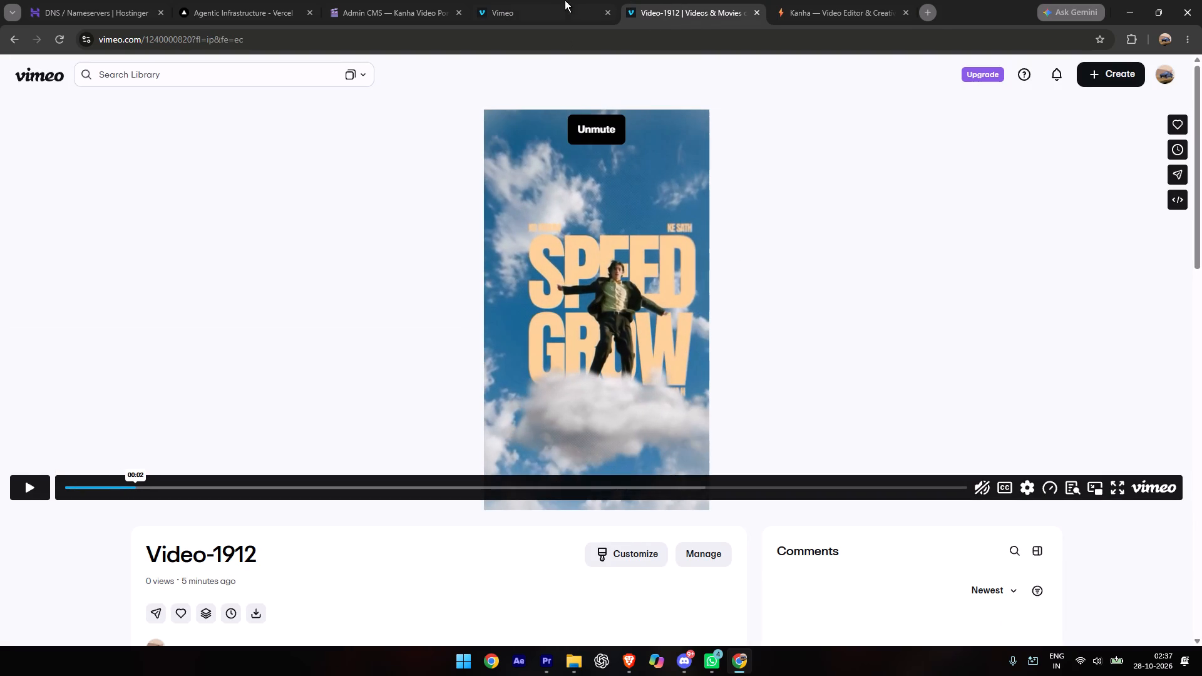
{"action": "left_click", "coordinate": [567, 0]}
Open the full video archive from the selected work section of the Kanha site and look over all works.
{"action": "left_click", "coordinate": [840, 0]}
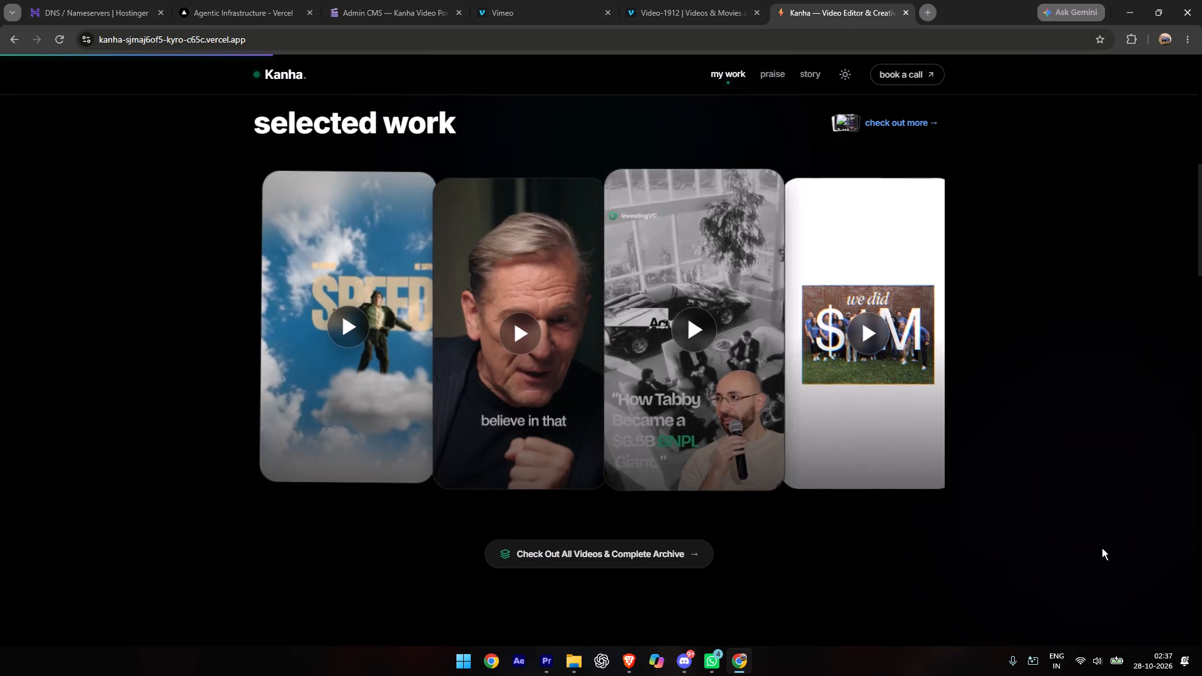
{"action": "left_click", "coordinate": [917, 119]}
{"action": "scroll", "coordinate": [913, 374], "scroll_direction": "down", "scroll_amount": 2}
{"action": "scroll", "coordinate": [771, 366], "scroll_direction": "up", "scroll_amount": 3}
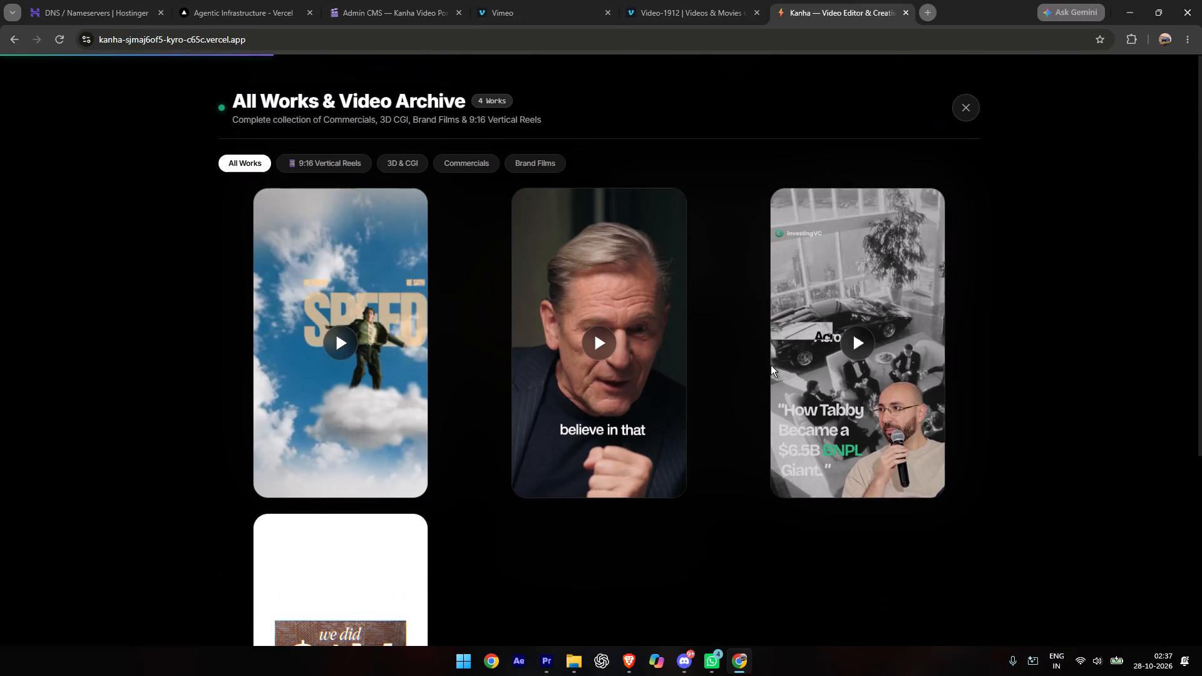
Reload the Kanha portfolio site, check the home page from its top, and refresh it again.
{"action": "left_click", "coordinate": [44, 36]}
{"action": "left_click", "coordinate": [54, 38]}
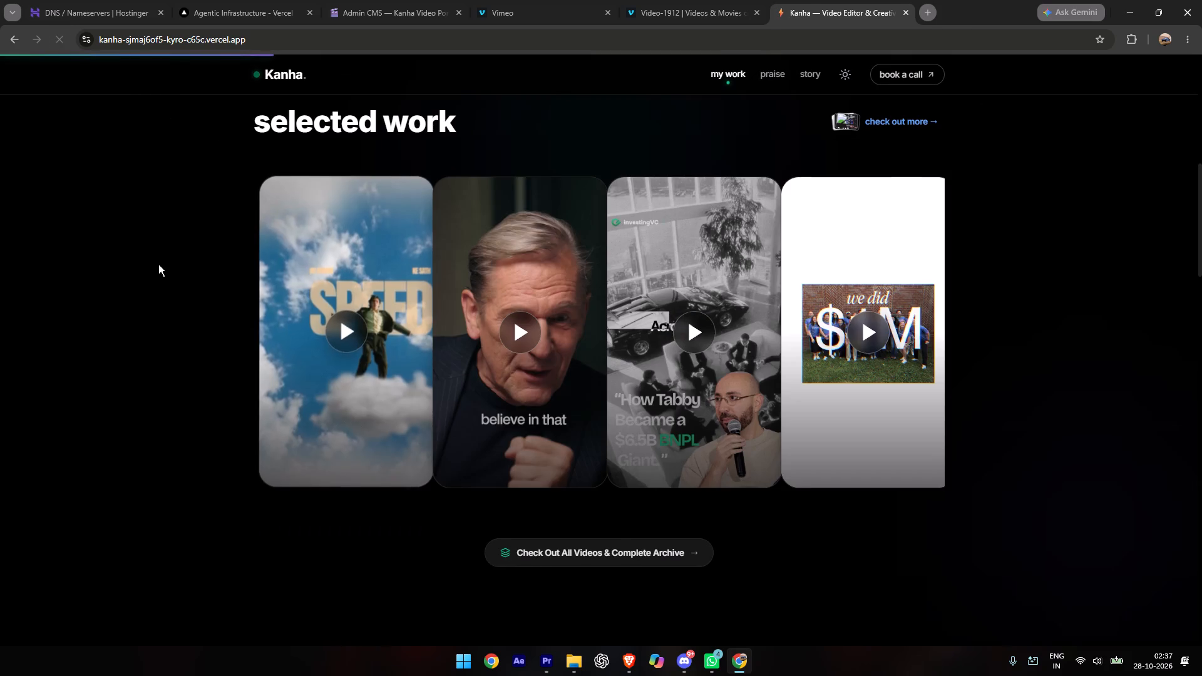
{"action": "scroll", "coordinate": [155, 354], "scroll_direction": "up", "scroll_amount": 3}
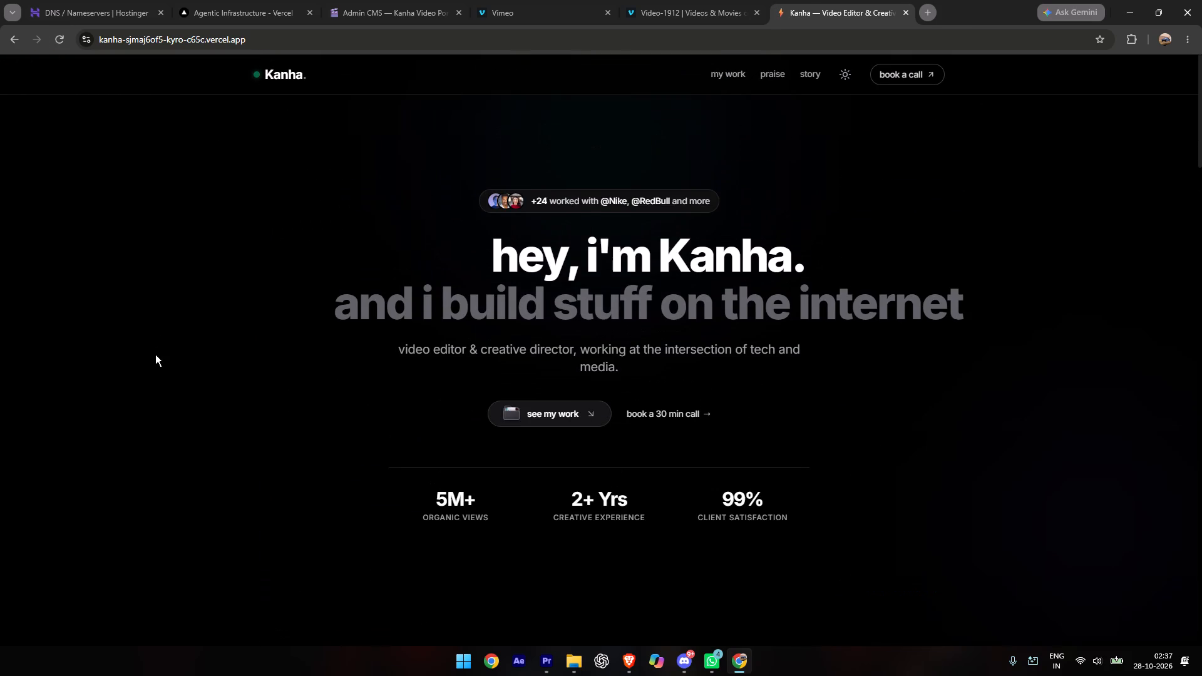
{"action": "scroll", "coordinate": [155, 354], "scroll_direction": "up", "scroll_amount": 1}
{"action": "left_click", "coordinate": [61, 40]}
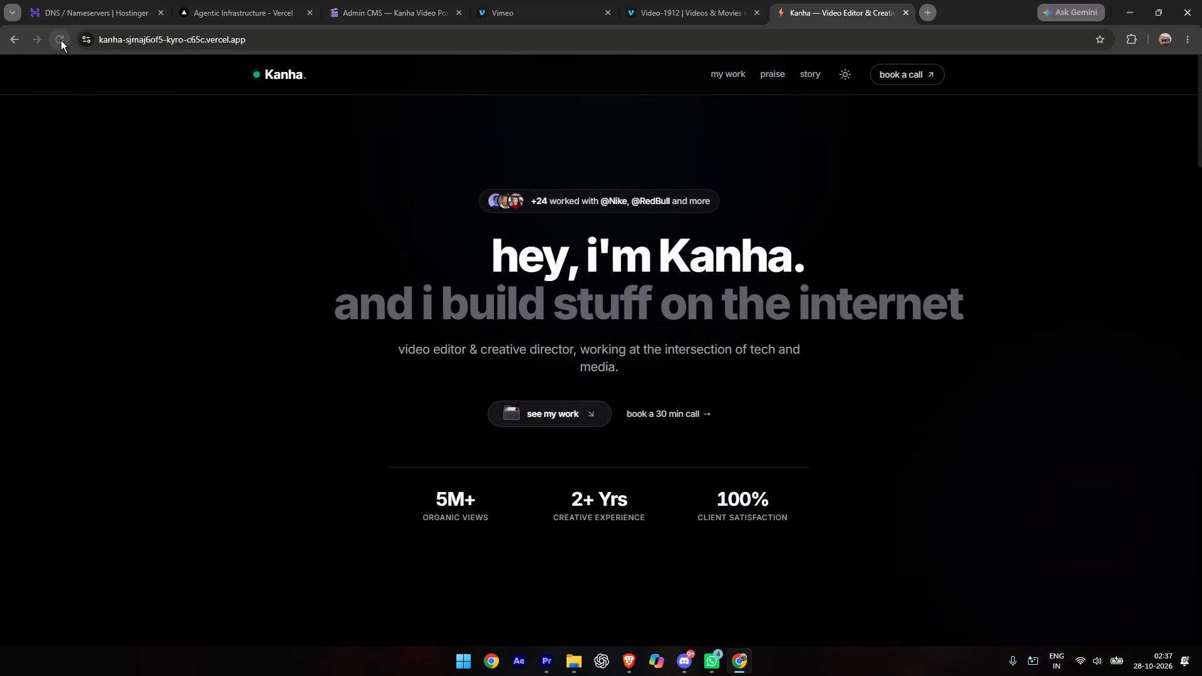
{"action": "left_click", "coordinate": [61, 40]}
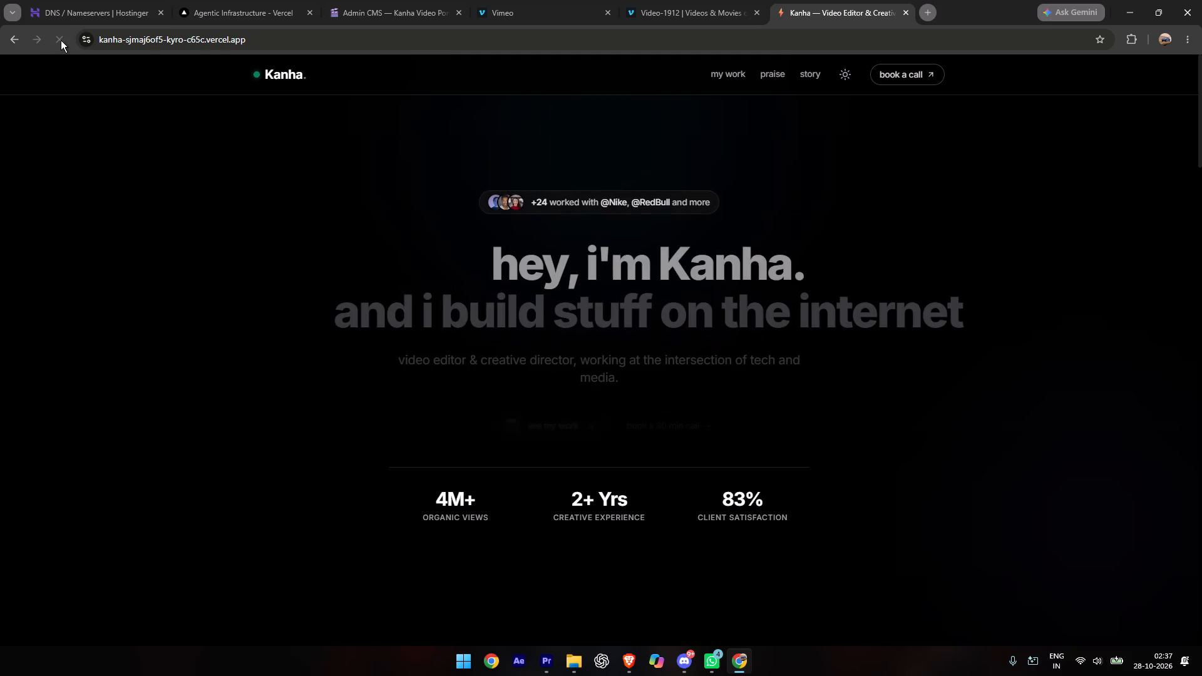